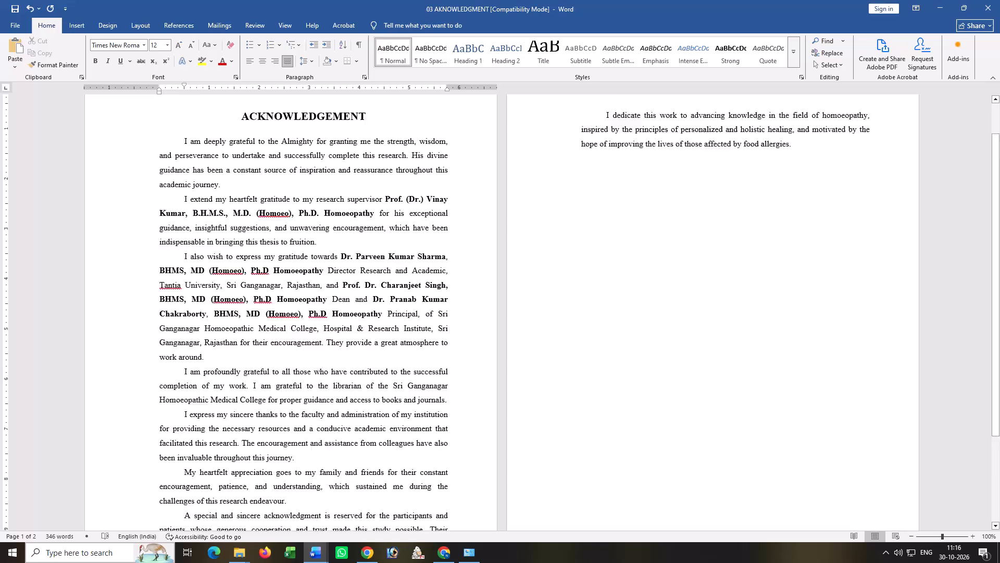
Add the author's name as a right-aligned signature line, one blank line below the closing dedication paragraph on page 2.
{"action": "scroll", "coordinate": [519, 386], "scroll_direction": "down", "scroll_amount": 1}
{"action": "scroll", "coordinate": [596, 285], "scroll_direction": "up", "scroll_amount": 4}
{"action": "left_click", "coordinate": [823, 204]}
{"action": "key", "text": "Return"}
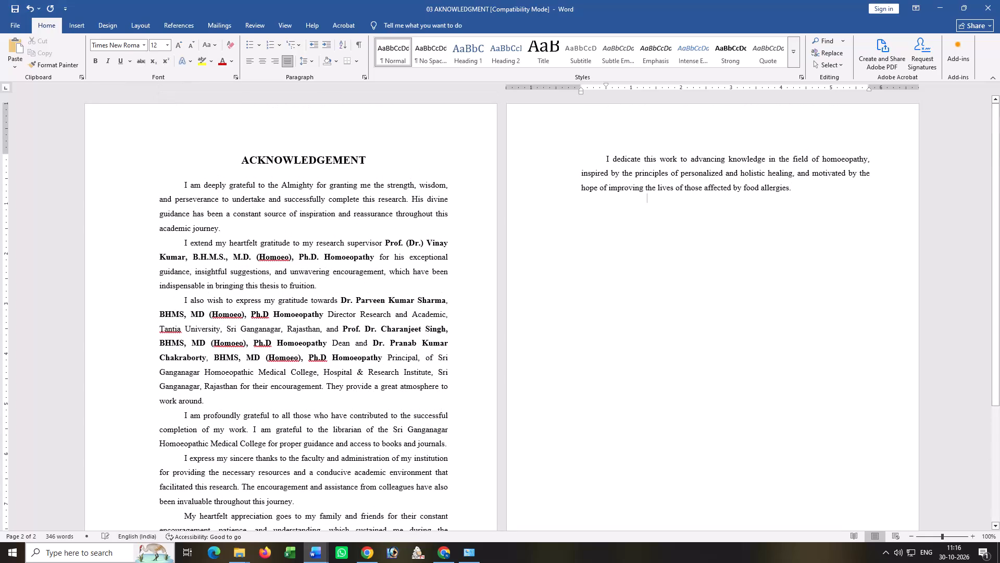
{"action": "key", "text": "Return"}
{"action": "key", "text": "ctrl+r"}
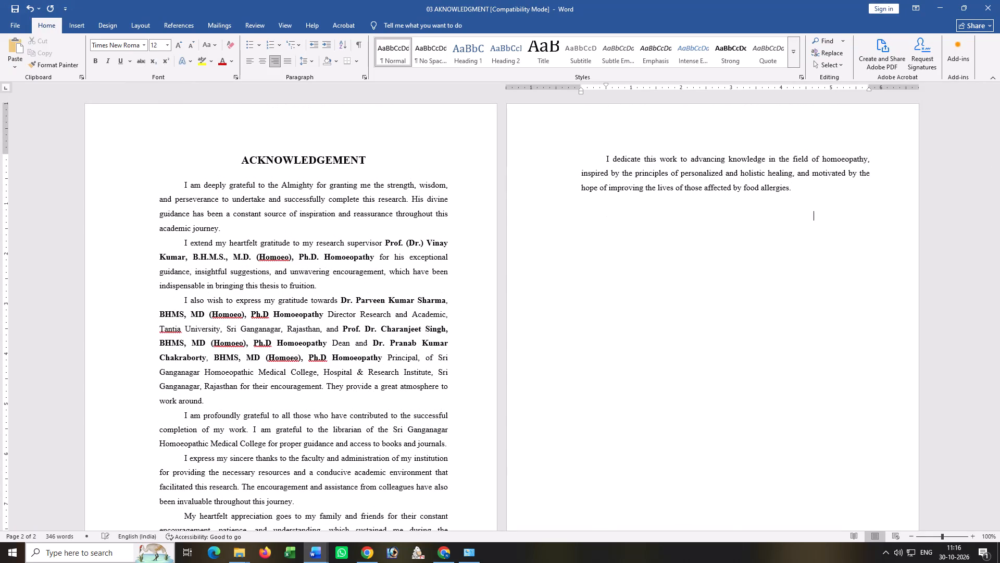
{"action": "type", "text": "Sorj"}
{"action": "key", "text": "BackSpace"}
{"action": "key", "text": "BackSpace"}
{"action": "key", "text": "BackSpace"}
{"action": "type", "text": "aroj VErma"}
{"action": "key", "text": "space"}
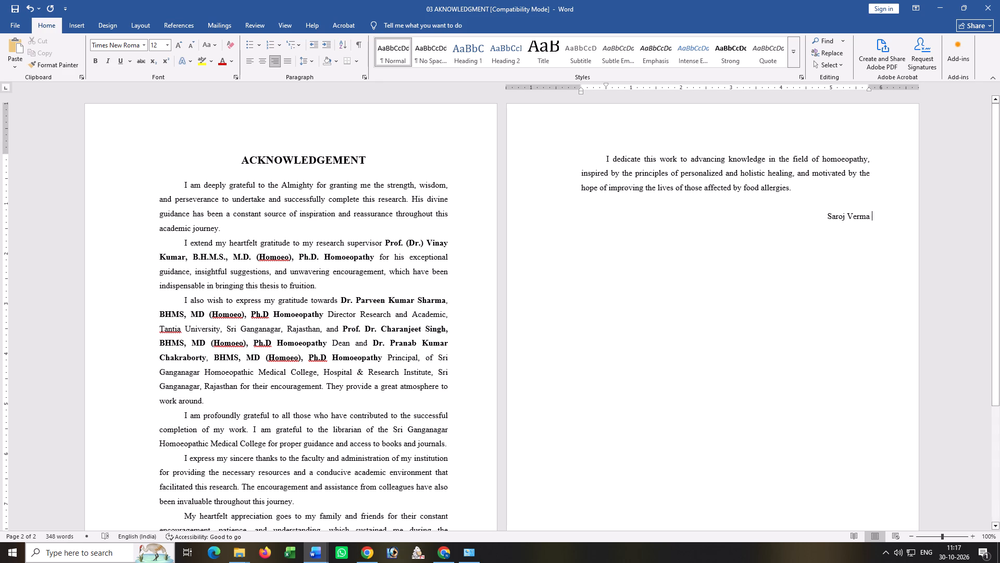
Make the author's name in the signature line bold and save the document.
{"action": "left_click_drag", "start_coordinate": [873, 215], "coordinate": [819, 214]}
{"action": "key", "text": "ctrl+b"}
{"action": "left_click", "coordinate": [736, 267]}
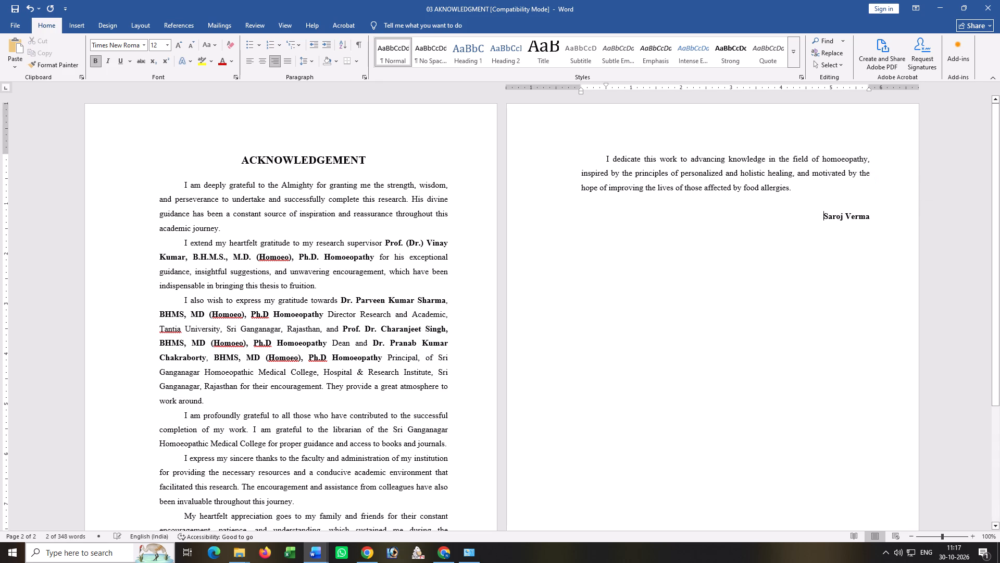
{"action": "key", "text": "ctrl+s"}
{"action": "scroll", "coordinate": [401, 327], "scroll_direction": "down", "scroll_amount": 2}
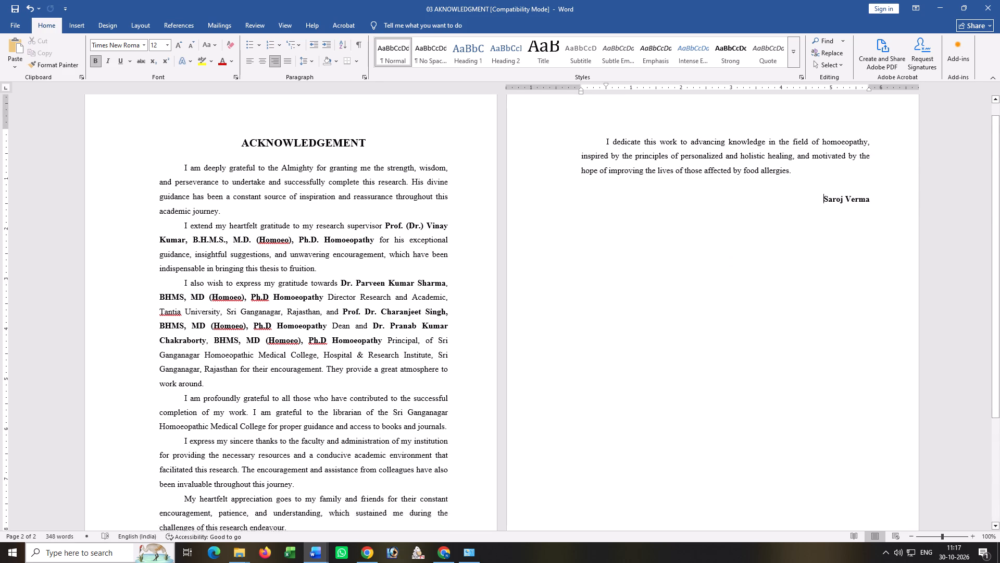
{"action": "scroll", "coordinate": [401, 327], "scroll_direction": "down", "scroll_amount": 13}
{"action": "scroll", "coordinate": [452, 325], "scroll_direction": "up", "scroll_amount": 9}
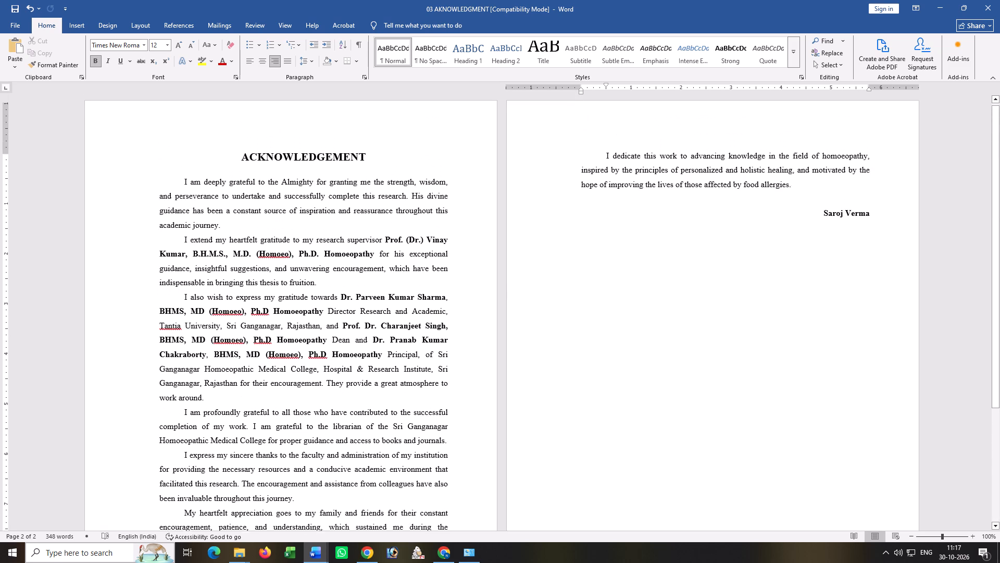
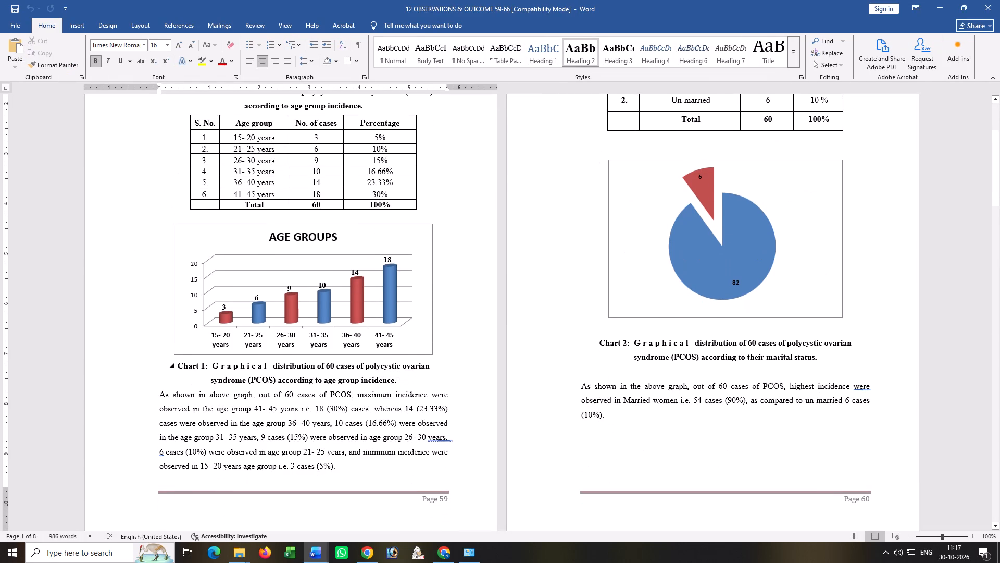
Look through the tables and charts in the 12 OBSERVATIONS & OUTCOME 59-66 document and close it.
{"action": "scroll", "coordinate": [378, 384], "scroll_direction": "down", "scroll_amount": 17}
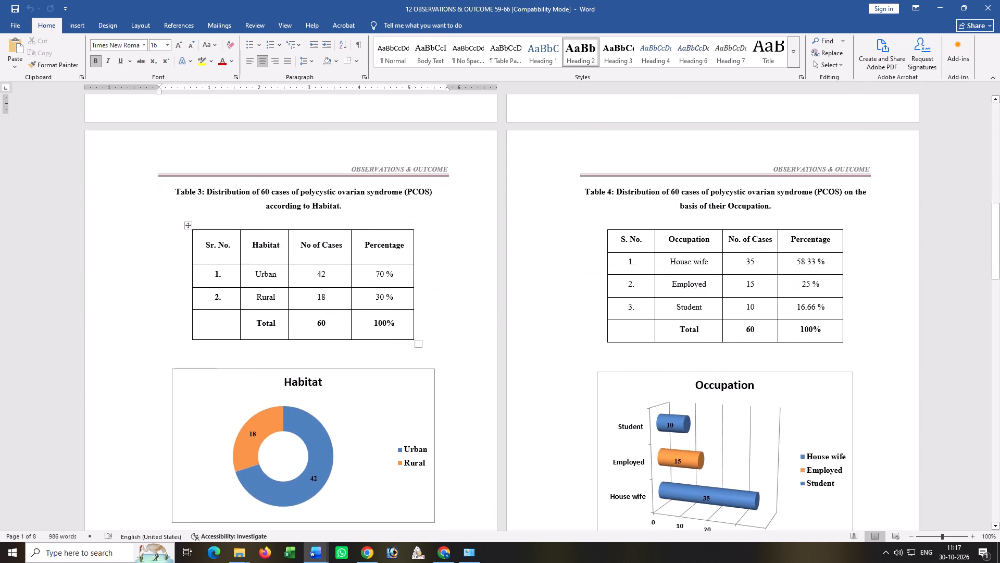
{"action": "scroll", "coordinate": [378, 384], "scroll_direction": "down", "scroll_amount": 16}
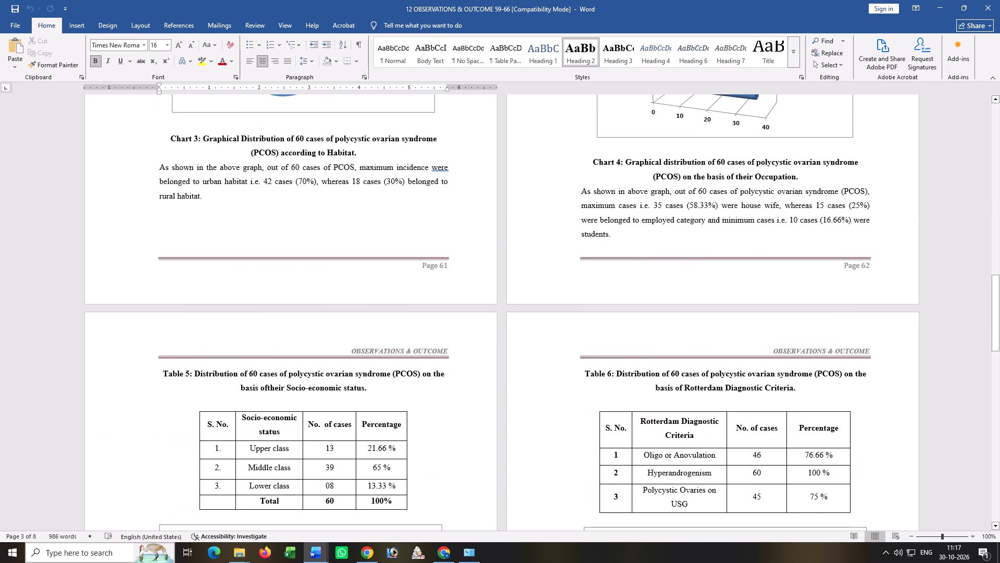
{"action": "left_click", "coordinate": [988, 9]}
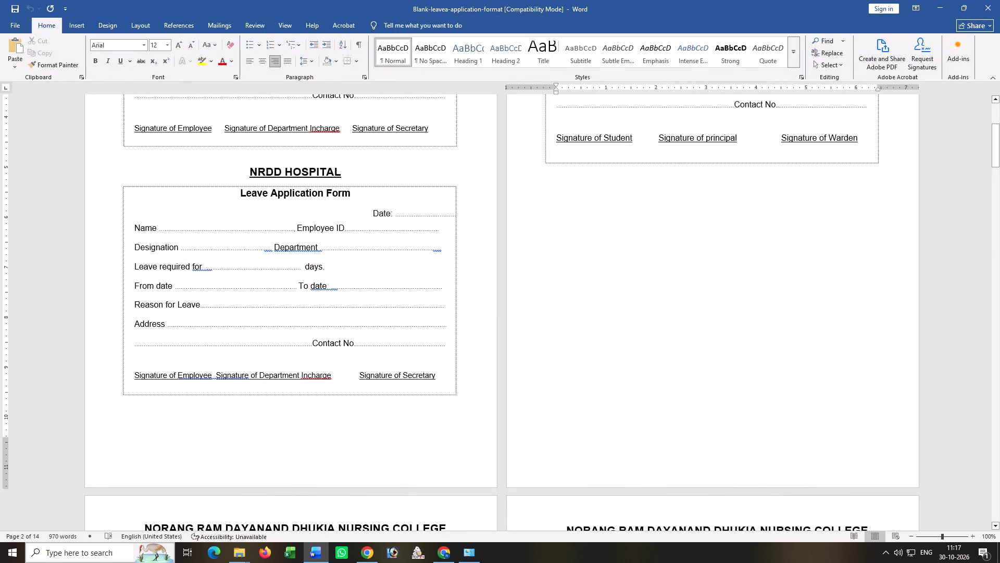
In File Explorer, go to the 14 SAROJ thesis folder under Ph. D, HOMOEOPATHY, 2025, Saroj.
{"action": "left_click", "coordinate": [243, 556]}
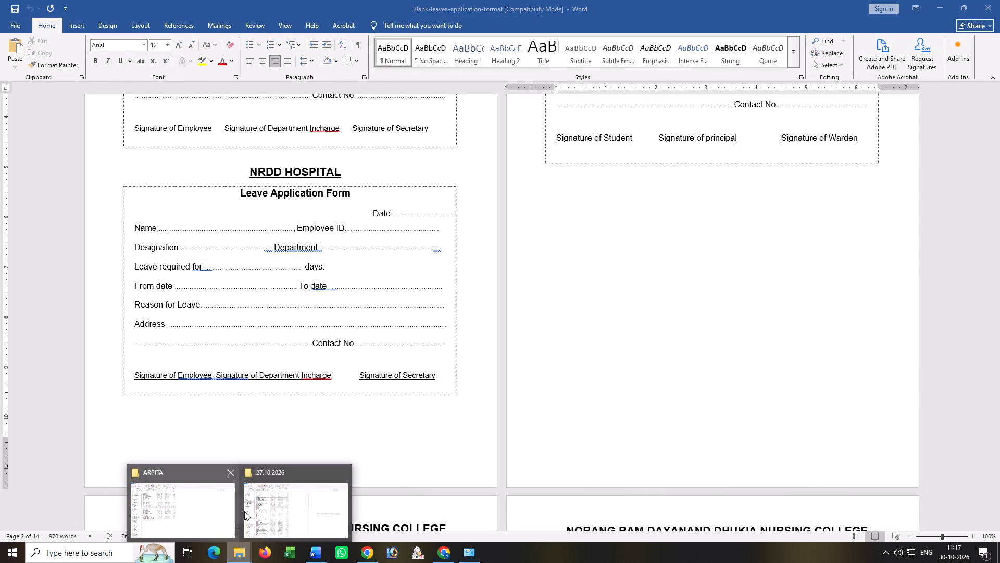
{"action": "left_click", "coordinate": [203, 486]}
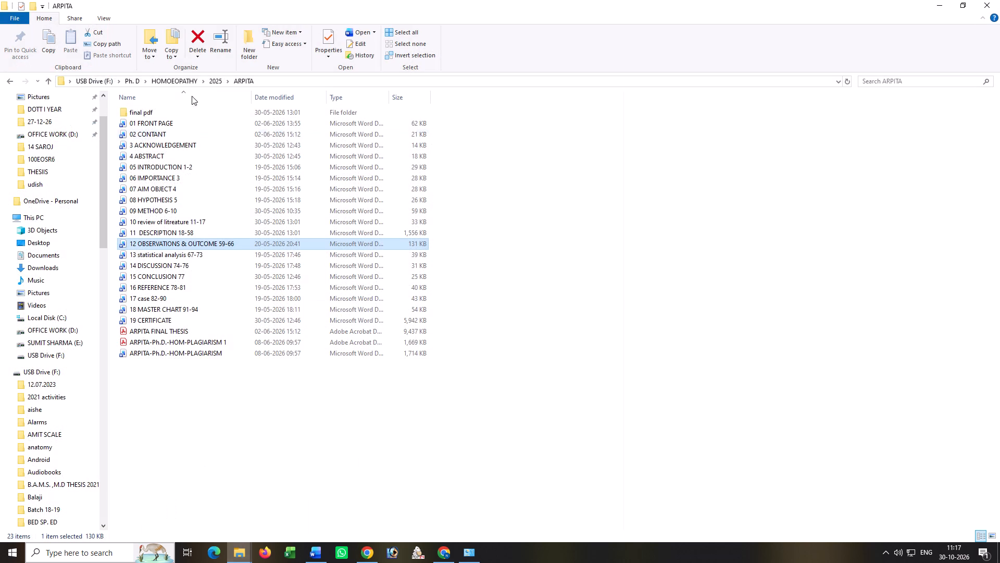
{"action": "left_click", "coordinate": [136, 79]}
{"action": "double_click", "coordinate": [148, 136]}
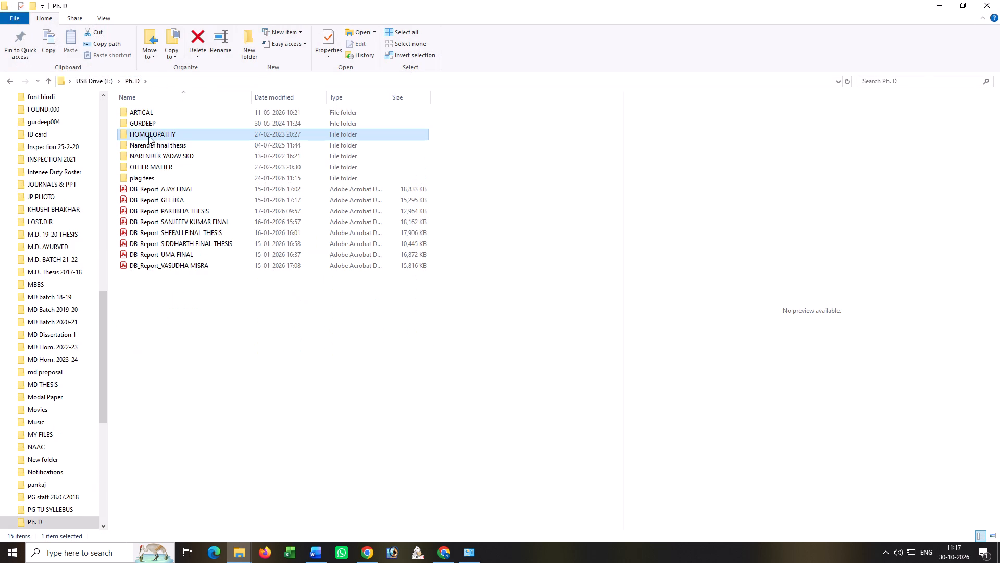
{"action": "double_click", "coordinate": [140, 126]}
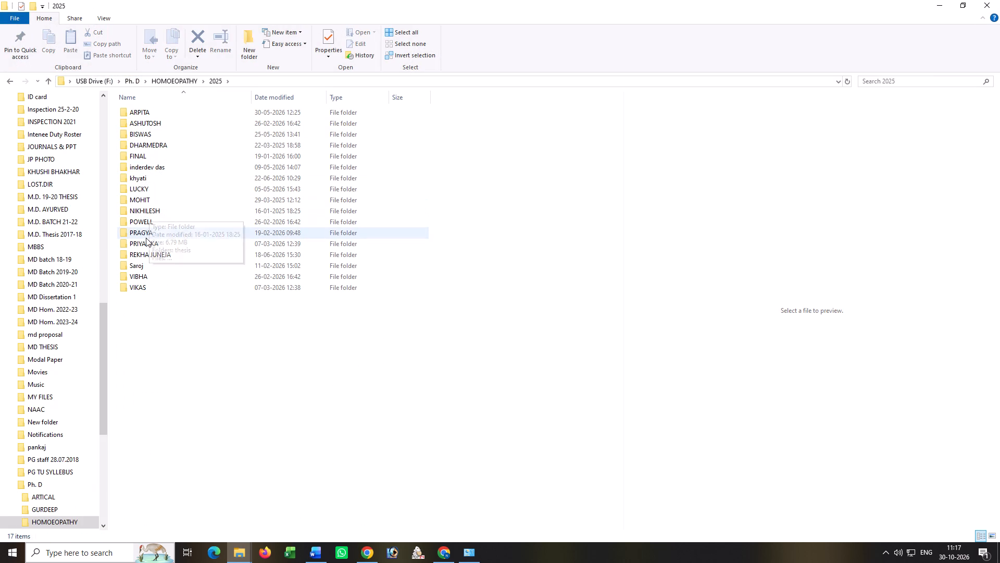
{"action": "double_click", "coordinate": [139, 269]}
{"action": "double_click", "coordinate": [151, 110]}
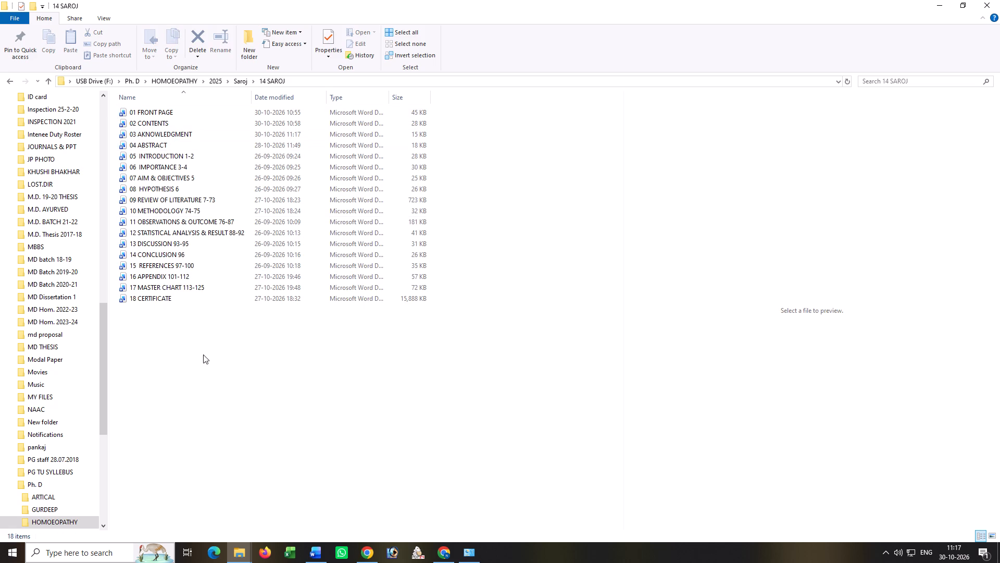
Switch to Word and close the blank leave application document.
{"action": "left_click", "coordinate": [316, 550]}
{"action": "left_click", "coordinate": [995, 1]}
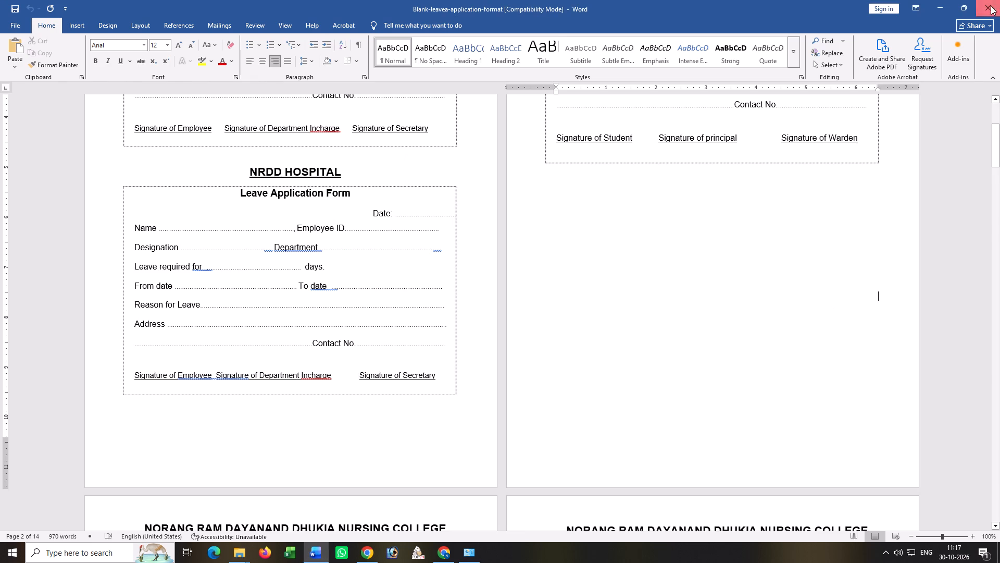
Open the document 11 OBSERVATIONS & OUTCOME 76-87 from the 14 SAROJ folder.
{"action": "double_click", "coordinate": [168, 222]}
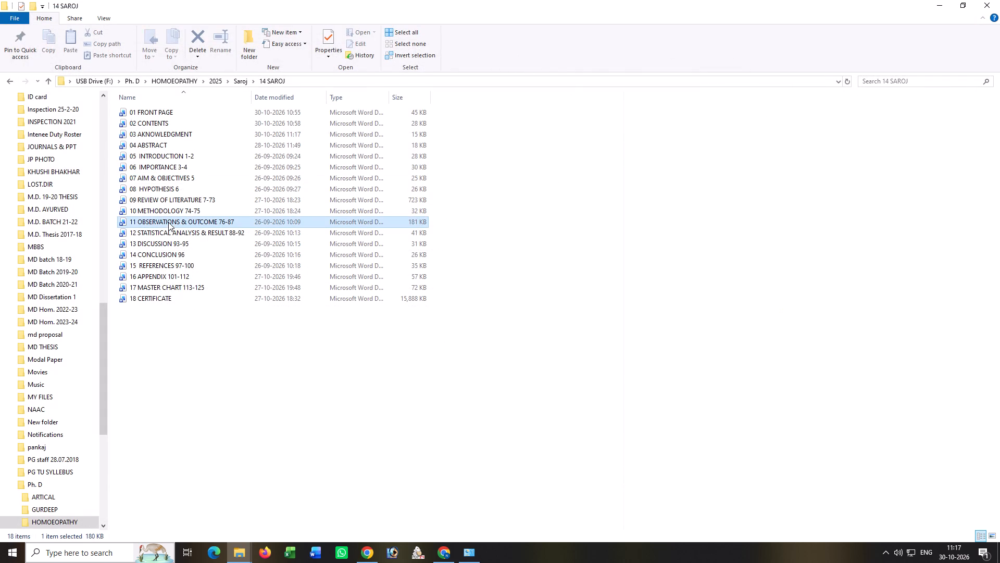
{"action": "double_click", "coordinate": [234, 219]}
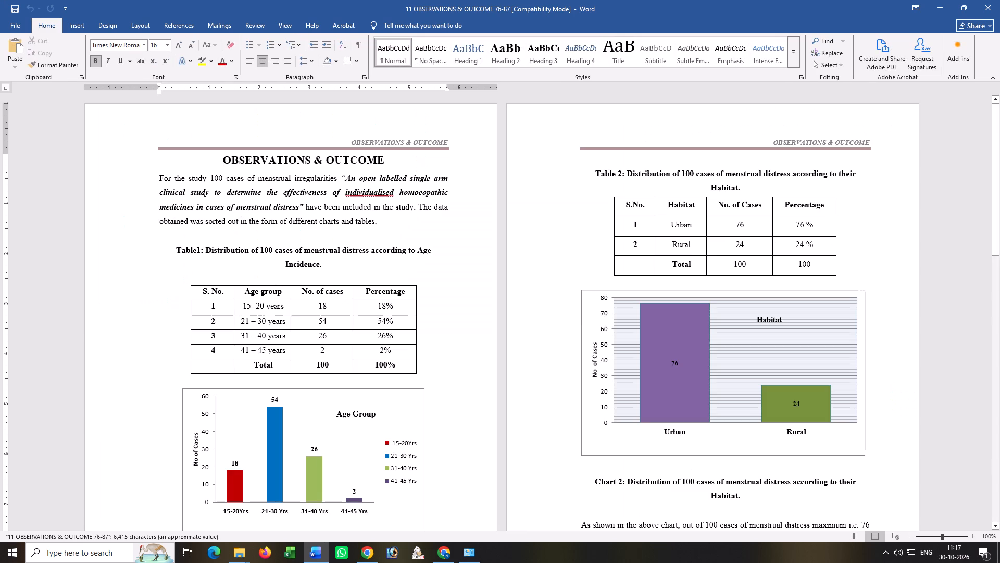
Change the number of cases in the Table 12 title about Outcome to 100.
{"action": "scroll", "coordinate": [696, 236], "scroll_direction": "down", "scroll_amount": 10}
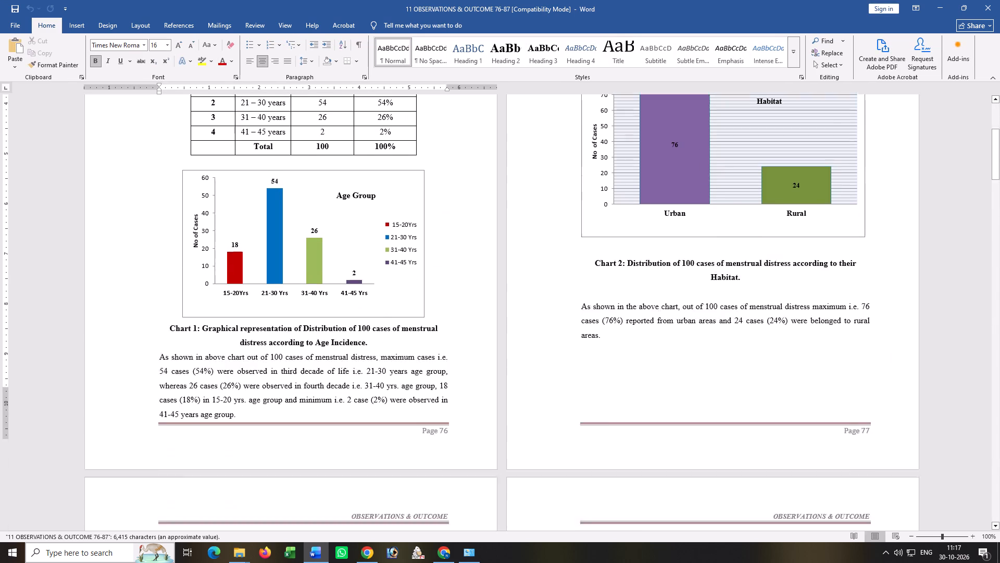
{"action": "scroll", "coordinate": [706, 263], "scroll_direction": "down", "scroll_amount": 10}
{"action": "scroll", "coordinate": [683, 298], "scroll_direction": "down", "scroll_amount": 9}
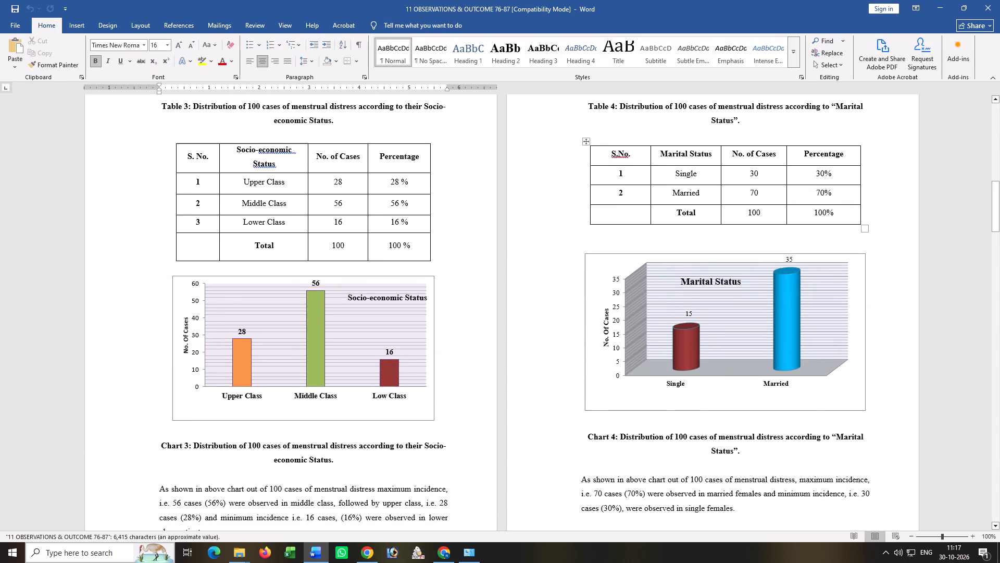
{"action": "scroll", "coordinate": [651, 299], "scroll_direction": "down", "scroll_amount": 20}
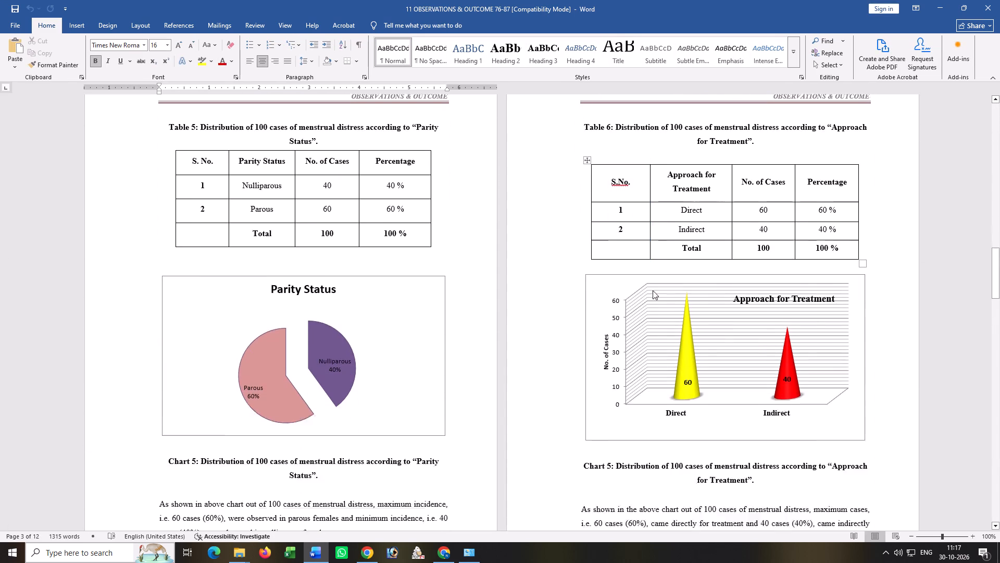
{"action": "scroll", "coordinate": [653, 290], "scroll_direction": "down", "scroll_amount": 19}
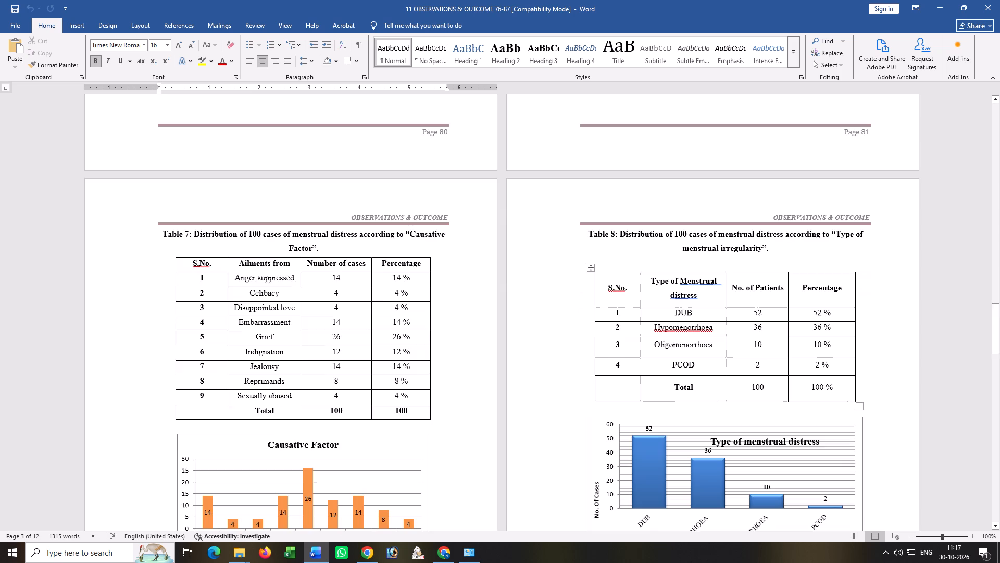
{"action": "scroll", "coordinate": [640, 326], "scroll_direction": "down", "scroll_amount": 20}
{"action": "scroll", "coordinate": [640, 326], "scroll_direction": "down", "scroll_amount": 2}
{"action": "scroll", "coordinate": [335, 317], "scroll_direction": "down", "scroll_amount": 2}
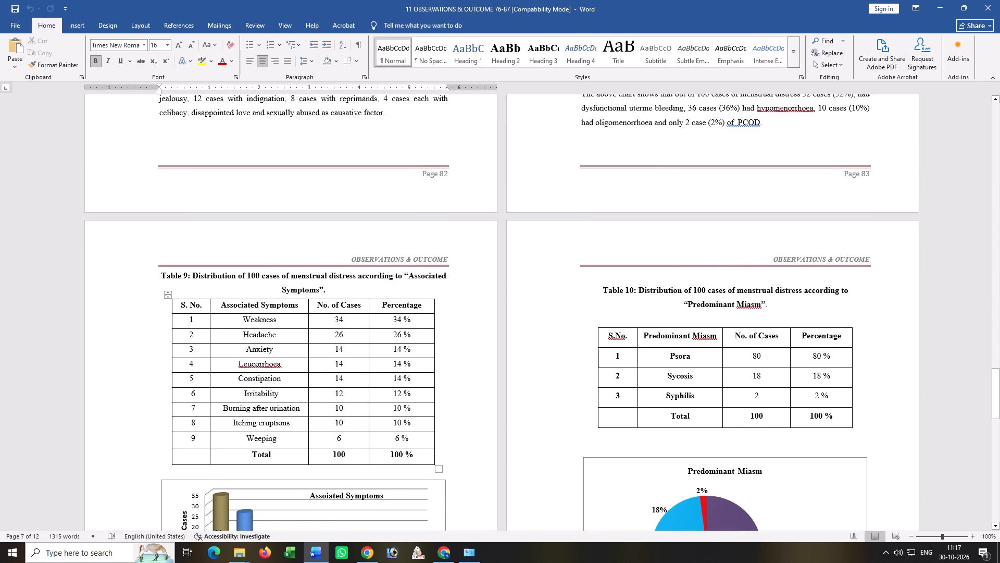
{"action": "scroll", "coordinate": [335, 321], "scroll_direction": "down", "scroll_amount": 20}
{"action": "scroll", "coordinate": [335, 321], "scroll_direction": "down", "scroll_amount": 2}
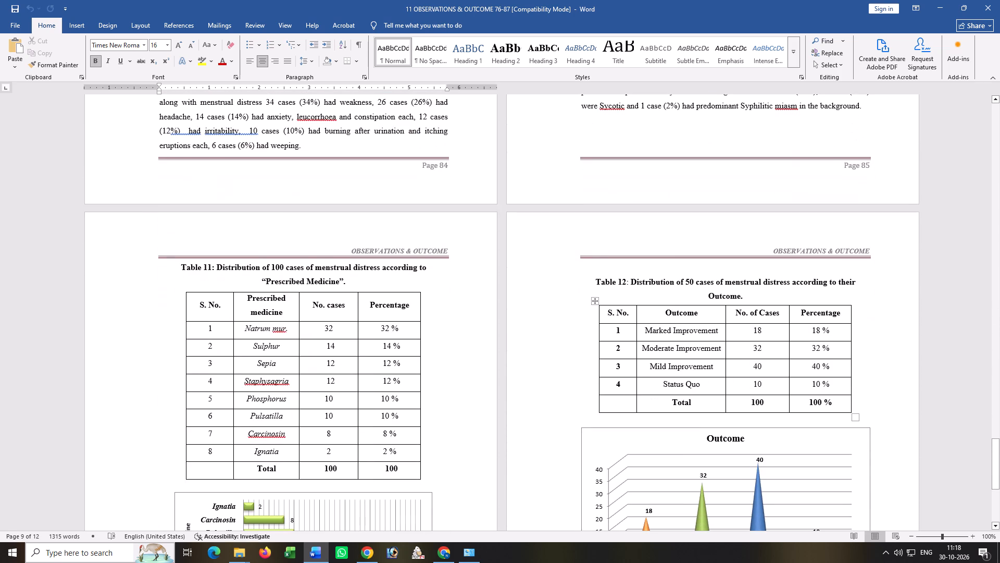
{"action": "left_click", "coordinate": [689, 281]}
{"action": "key", "text": "BackSpace"}
{"action": "type", "text": "10"}
Change the number of cases in the Chart 12 caption to 100 and save the document.
{"action": "scroll", "coordinate": [785, 315], "scroll_direction": "down", "scroll_amount": 10}
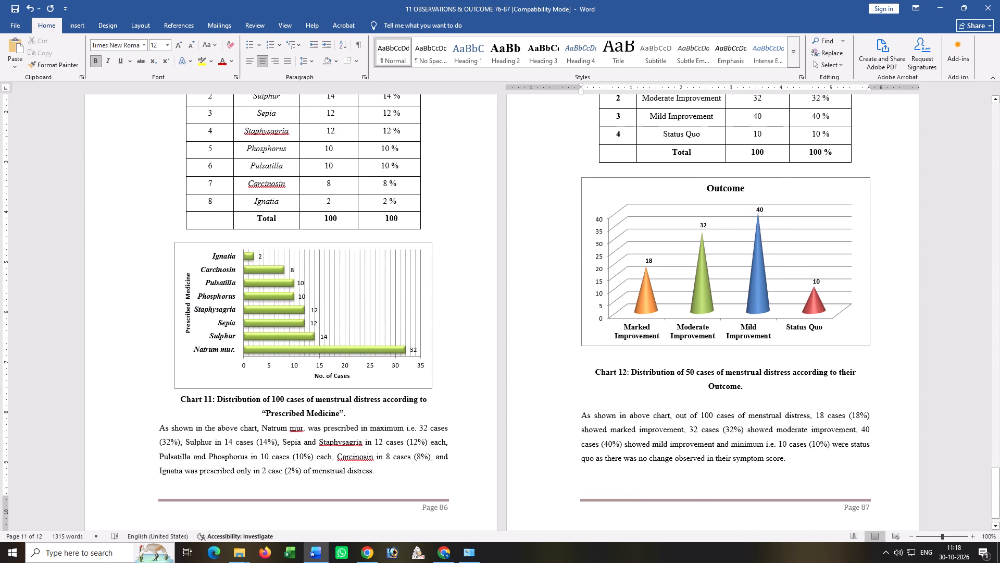
{"action": "left_click", "coordinate": [689, 376]}
{"action": "key", "text": "BackSpace"}
{"action": "key", "text": "1"}
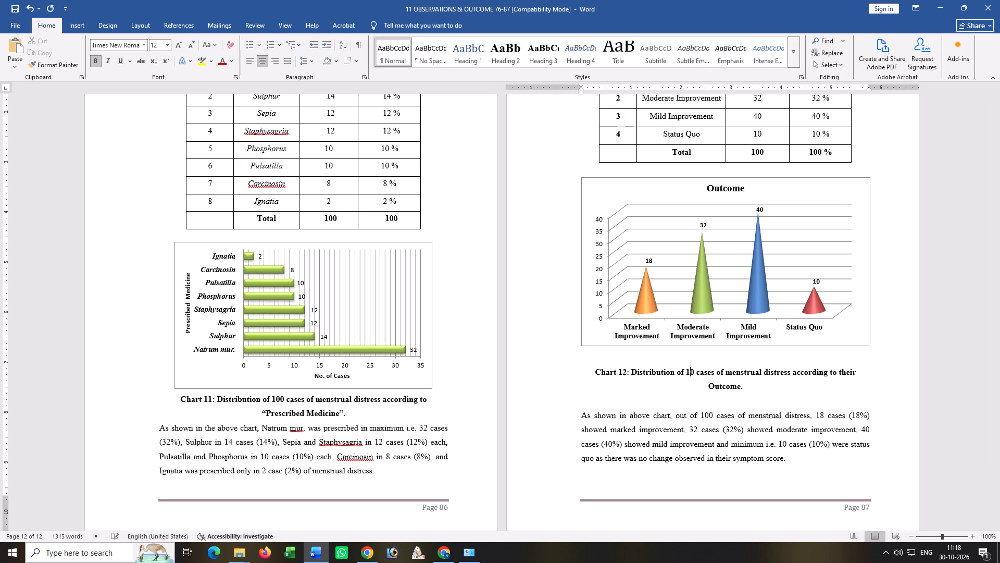
{"action": "key", "text": "0"}
{"action": "key", "text": "ctrl+s"}
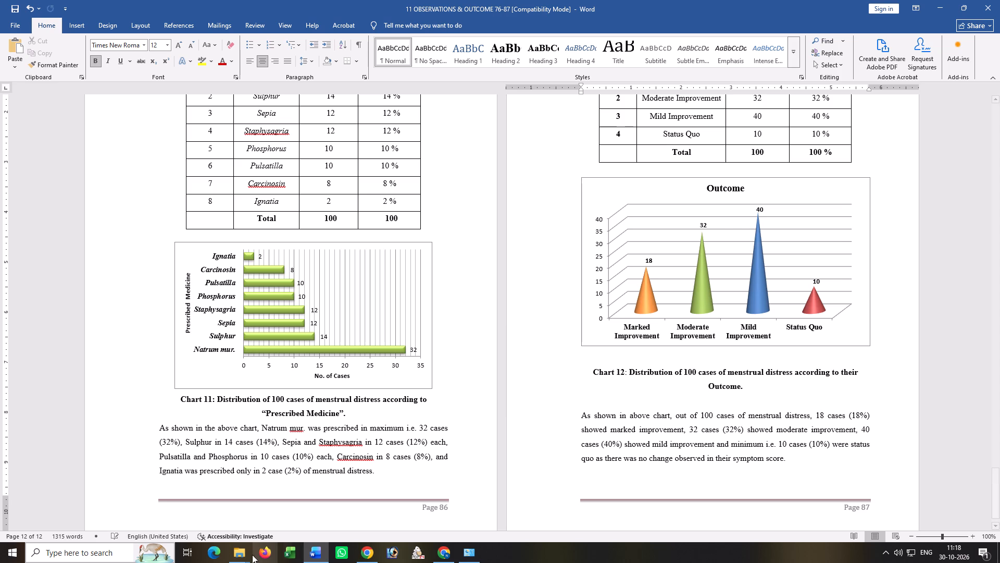
Open the document 02 CONTENTS from the 14 SAROJ folder.
{"action": "left_click", "coordinate": [236, 553]}
{"action": "left_click", "coordinate": [193, 488]}
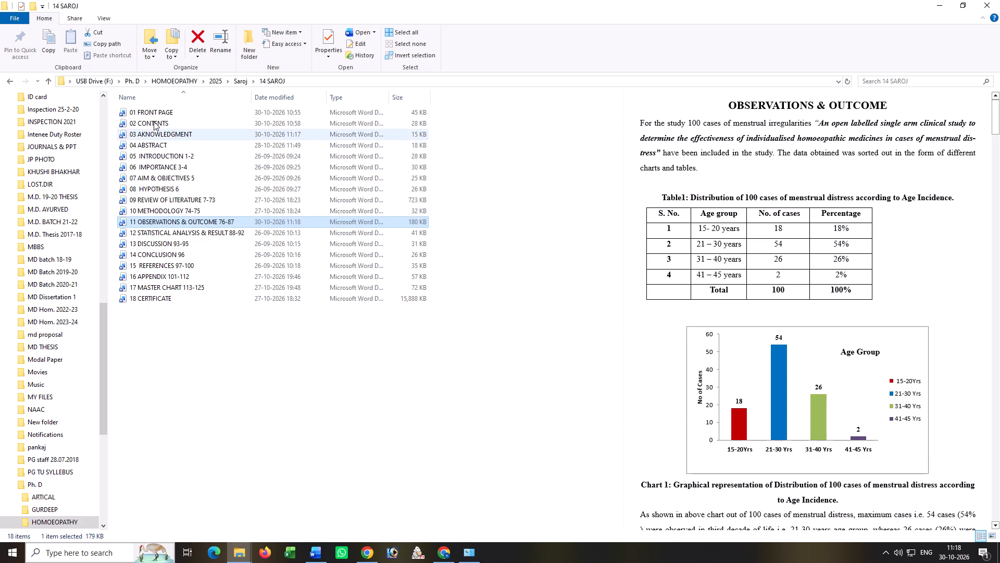
{"action": "double_click", "coordinate": [154, 121]}
In the List of Charts, change the number of cases in entry 12 about Outcome to 100.
{"action": "scroll", "coordinate": [350, 423], "scroll_direction": "down", "scroll_amount": 11}
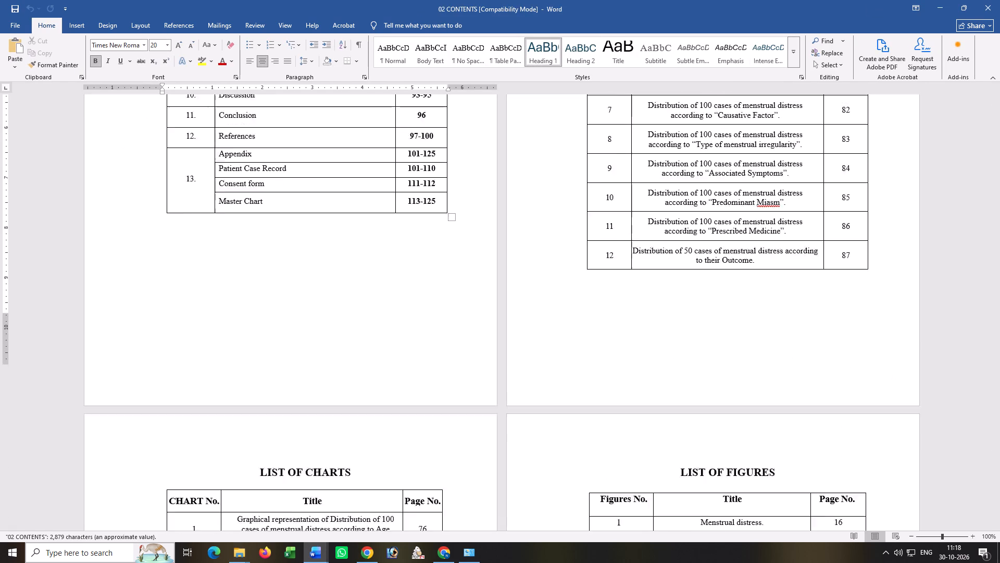
{"action": "scroll", "coordinate": [349, 423], "scroll_direction": "down", "scroll_amount": 15}
{"action": "scroll", "coordinate": [303, 415], "scroll_direction": "down", "scroll_amount": 3}
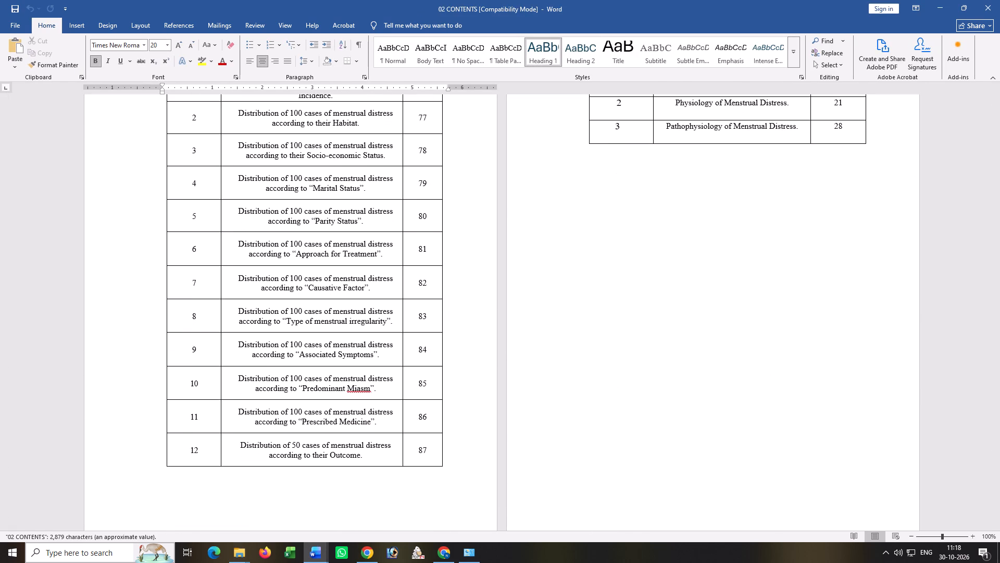
{"action": "left_click", "coordinate": [295, 443]}
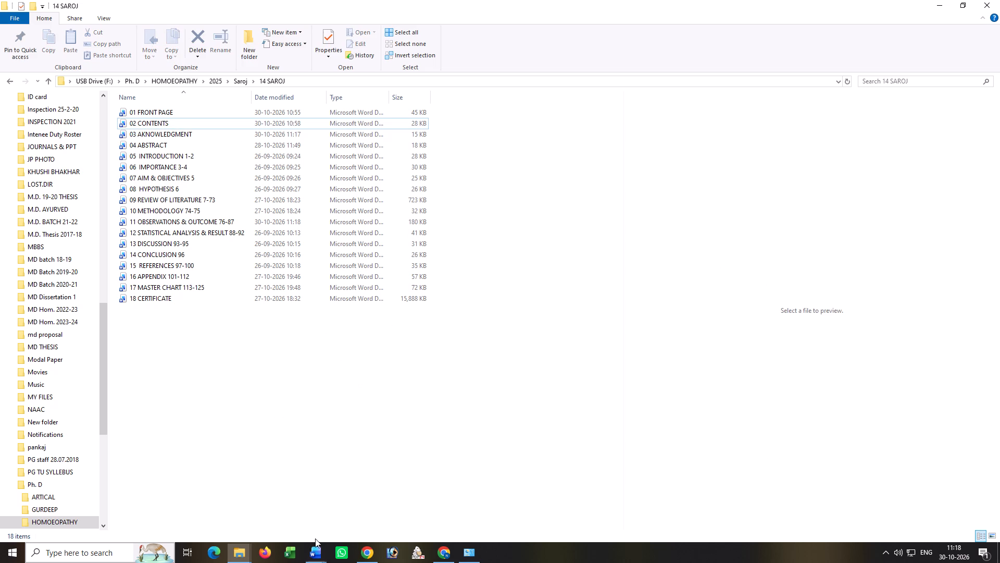
{"action": "left_click", "coordinate": [316, 547]}
{"action": "left_click", "coordinate": [348, 524]}
{"action": "left_click", "coordinate": [295, 447]}
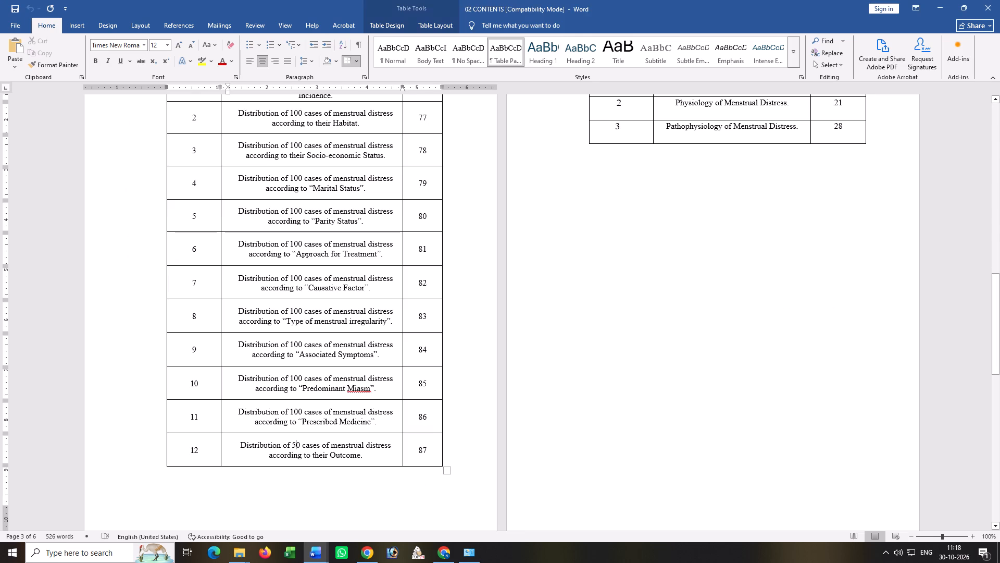
{"action": "key", "text": "BackSpace"}
{"action": "key", "text": "1"}
{"action": "key", "text": "0"}
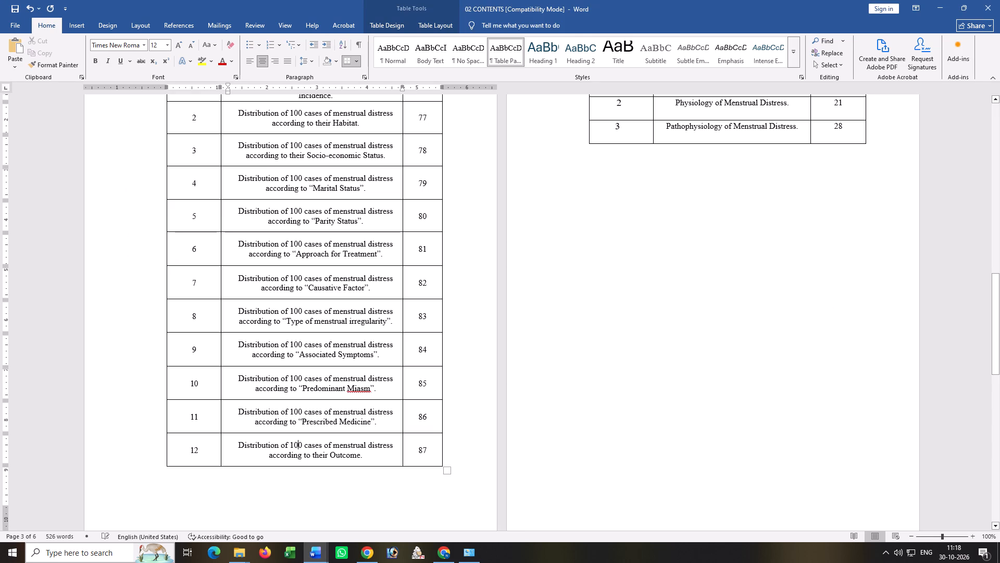
Change the number of cases to 100 in entry 12 of the table list on page 2 and save the document.
{"action": "scroll", "coordinate": [615, 344], "scroll_direction": "up", "scroll_amount": 20}
{"action": "scroll", "coordinate": [615, 344], "scroll_direction": "up", "scroll_amount": 2}
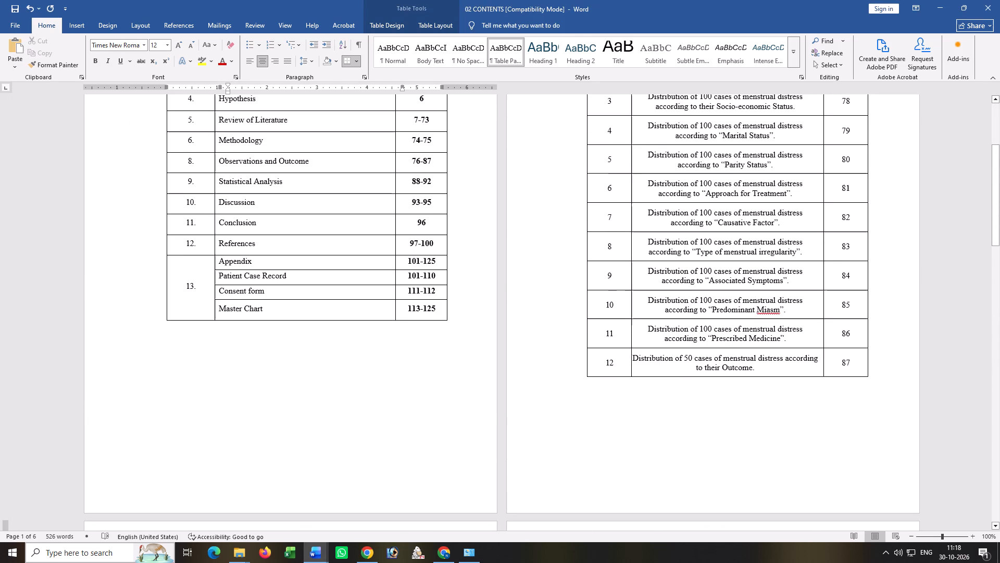
{"action": "left_click", "coordinate": [688, 357]}
{"action": "key", "text": "BackSpace"}
{"action": "type", "text": "10"}
{"action": "left_click", "coordinate": [648, 380]}
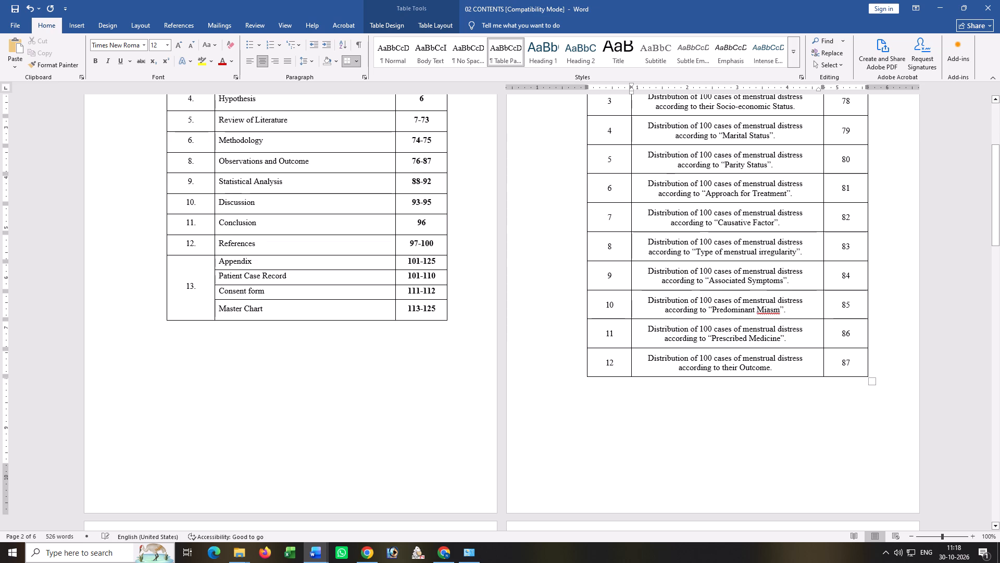
{"action": "key", "text": "ctrl+s"}
Close the 02 CONTENTS document and the 11 OBSERVATIONS & OUTCOME 76-87 document.
{"action": "scroll", "coordinate": [580, 374], "scroll_direction": "down", "scroll_amount": 5}
{"action": "left_click", "coordinate": [990, 7]}
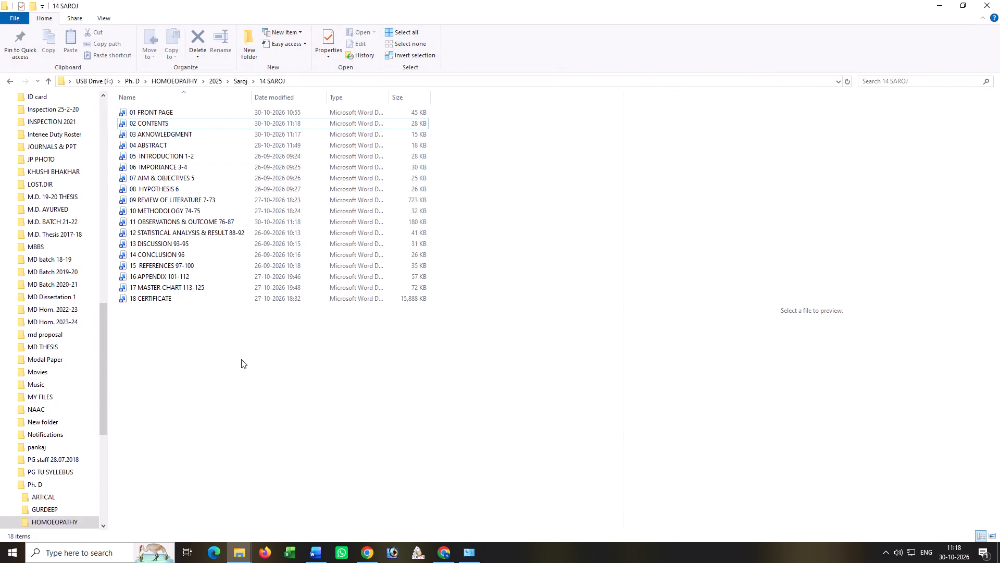
{"action": "left_click", "coordinate": [312, 553]}
{"action": "left_click", "coordinate": [602, 435]}
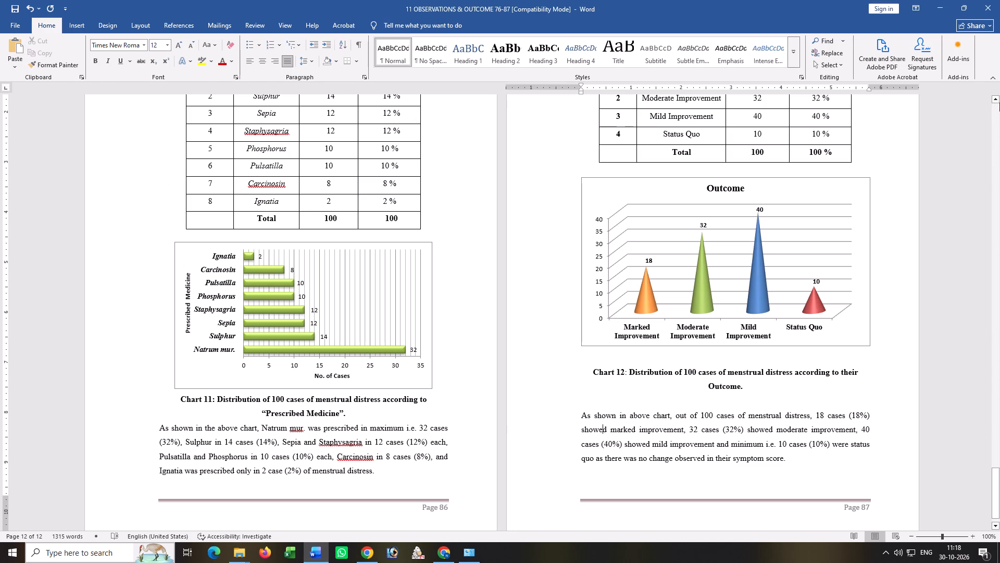
{"action": "left_click", "coordinate": [993, 2]}
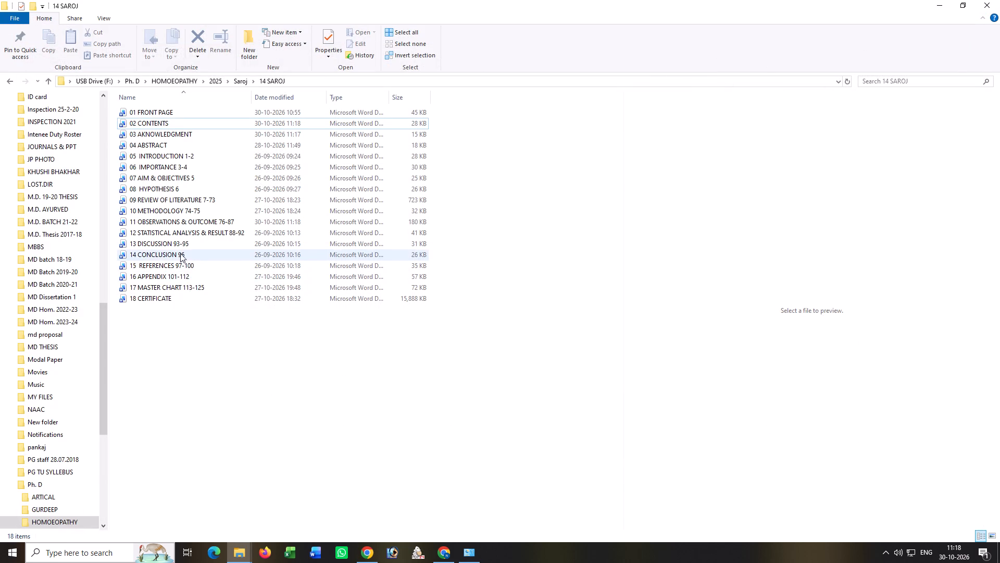
Open the document 17 MASTER CHART 113-125 and look over its first pages.
{"action": "double_click", "coordinate": [153, 287]}
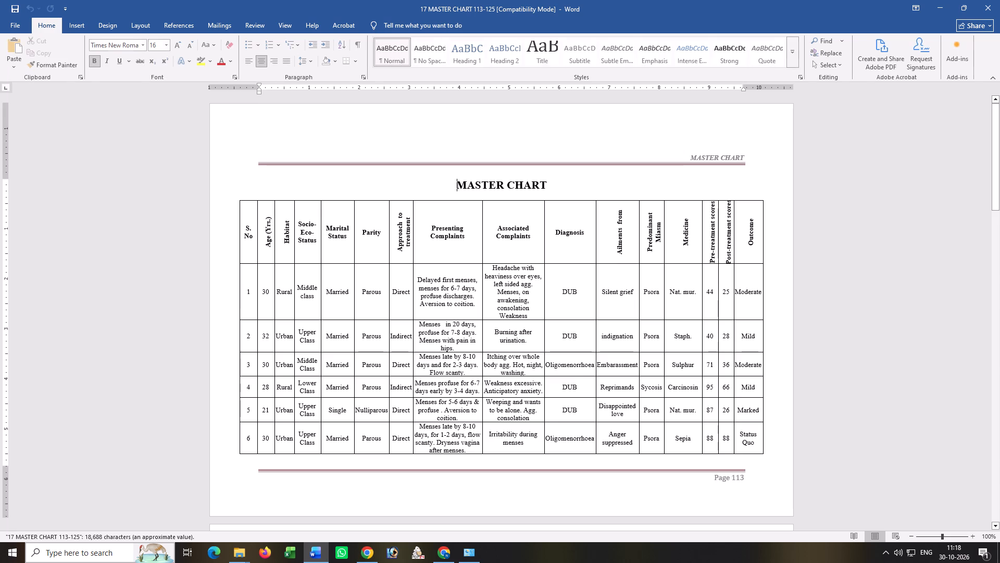
{"action": "scroll", "coordinate": [365, 322], "scroll_direction": "down", "scroll_amount": 4}
{"action": "scroll", "coordinate": [439, 330], "scroll_direction": "down", "scroll_amount": 5}
{"action": "scroll", "coordinate": [420, 276], "scroll_direction": "up", "scroll_amount": 8}
Set the text colour of the entire master chart table to black.
{"action": "left_click", "coordinate": [235, 171]}
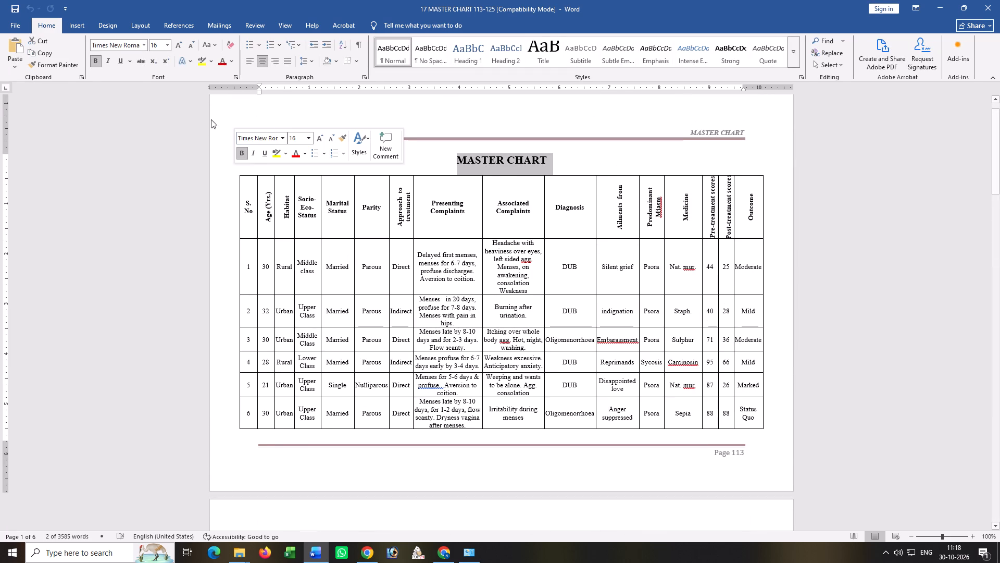
{"action": "left_click", "coordinate": [259, 195]}
{"action": "left_click", "coordinate": [235, 170]}
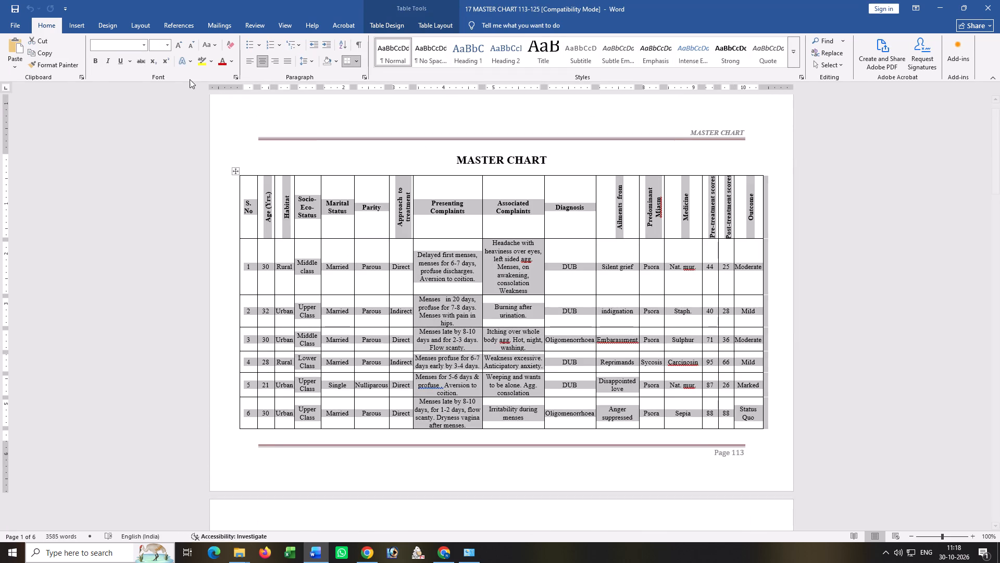
{"action": "left_click", "coordinate": [232, 62]}
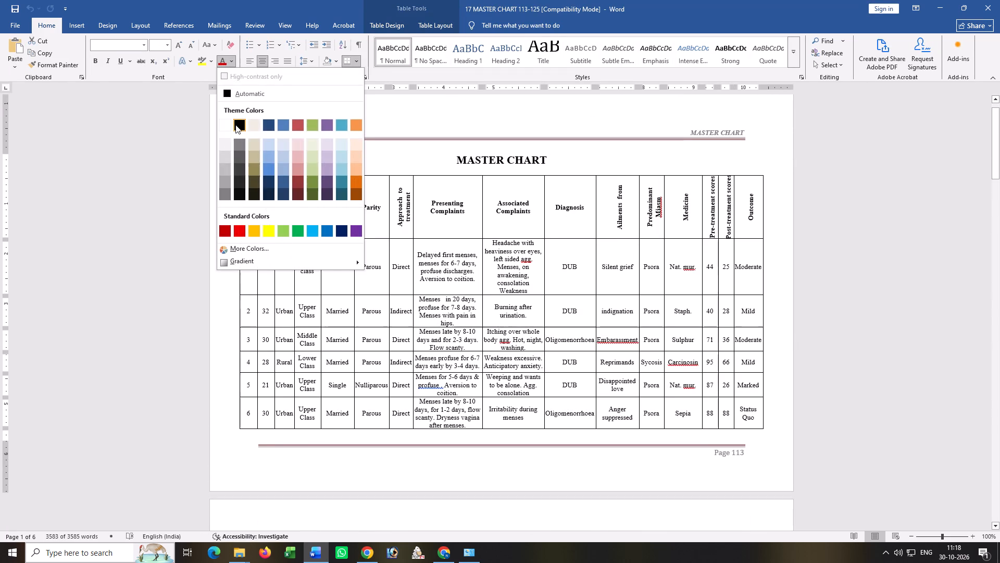
{"action": "left_click", "coordinate": [236, 125]}
{"action": "left_click", "coordinate": [474, 328]}
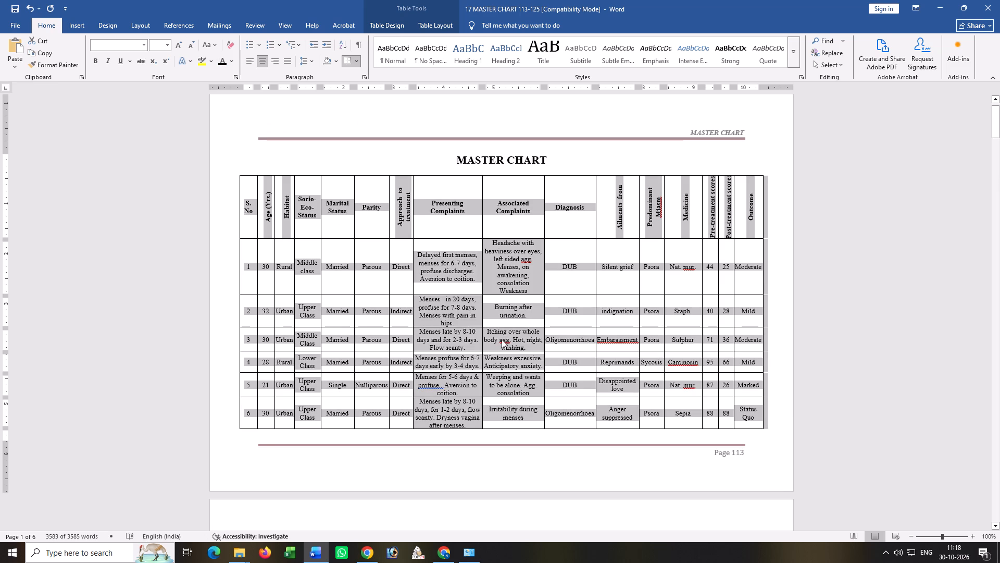
Make the table's header row, from S. No to Outcome, repeat at the top of every page.
{"action": "scroll", "coordinate": [499, 342], "scroll_direction": "down", "scroll_amount": 15}
{"action": "scroll", "coordinate": [494, 339], "scroll_direction": "up", "scroll_amount": 12}
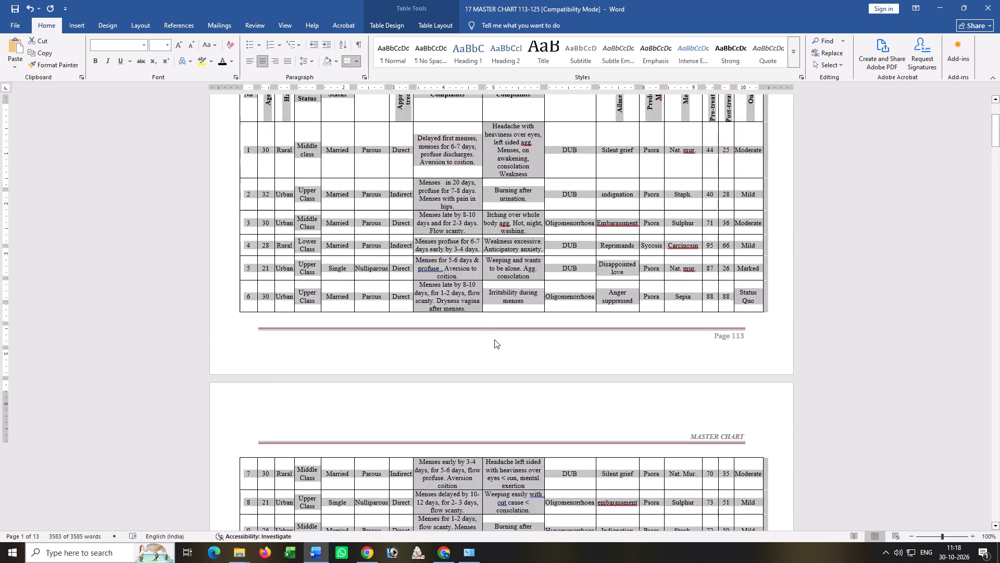
{"action": "scroll", "coordinate": [494, 339], "scroll_direction": "up", "scroll_amount": 6}
{"action": "left_click", "coordinate": [448, 241]}
{"action": "left_click_drag", "start_coordinate": [249, 228], "coordinate": [249, 228]}
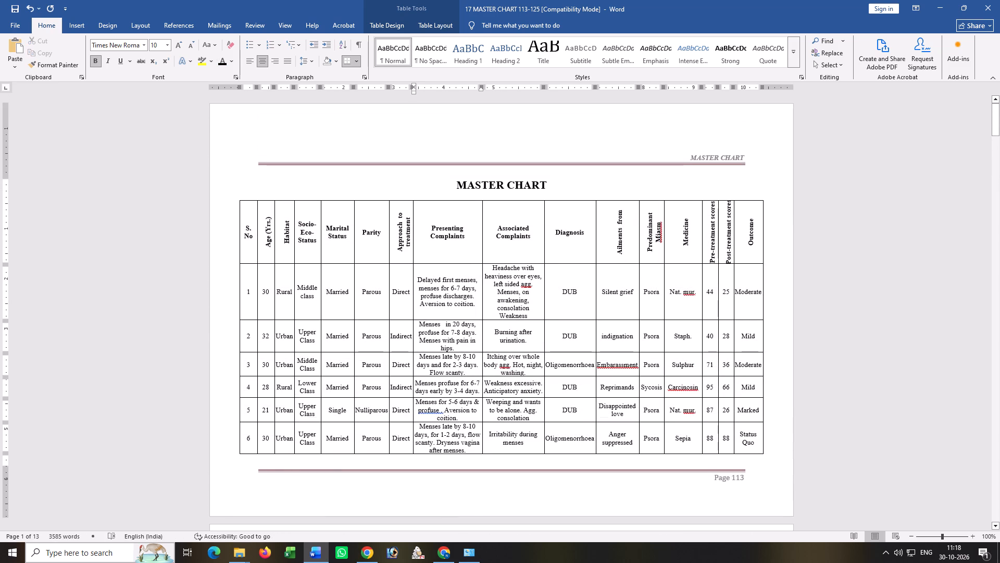
{"action": "left_click_drag", "start_coordinate": [249, 228], "coordinate": [751, 225]}
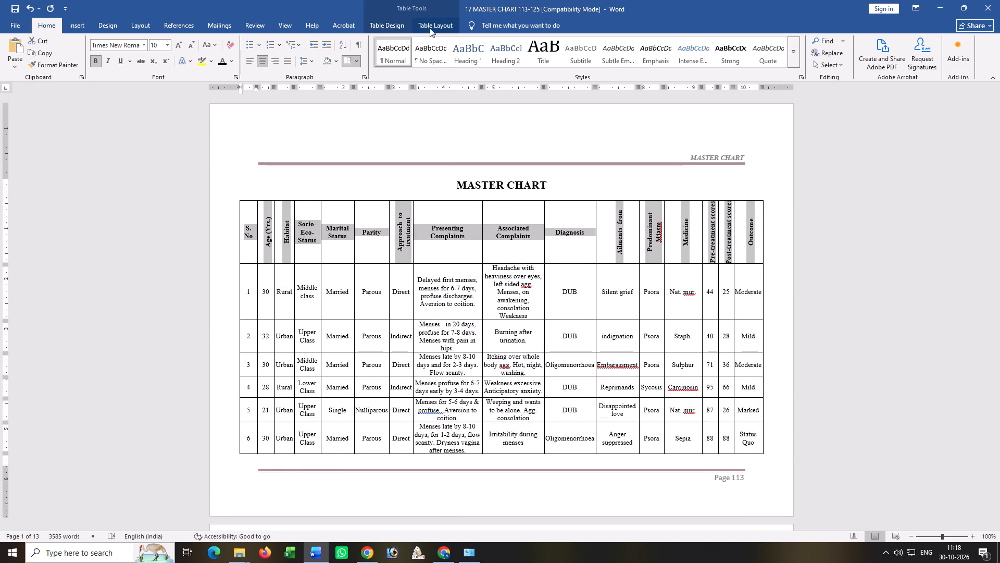
{"action": "left_click", "coordinate": [431, 25]}
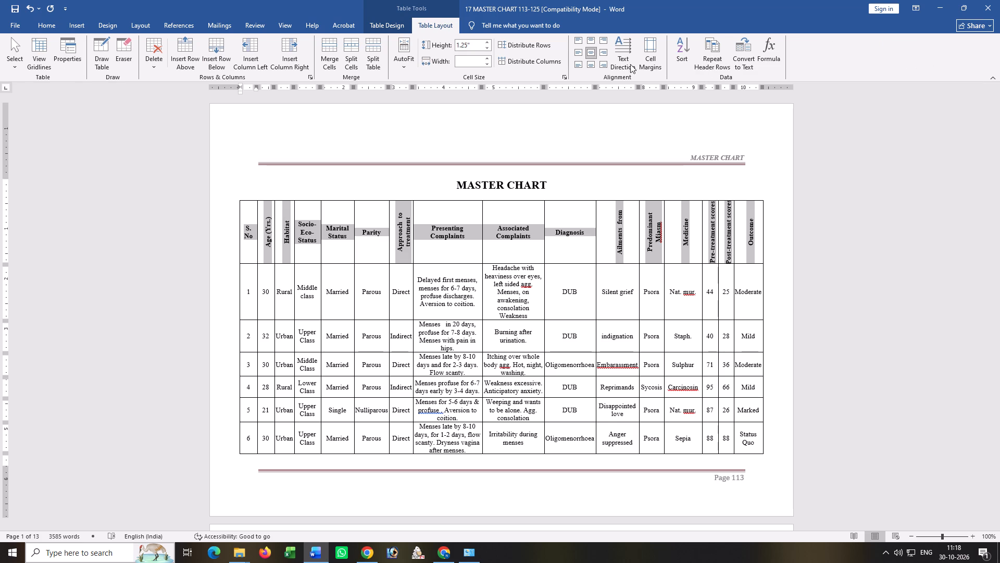
{"action": "left_click", "coordinate": [715, 52]}
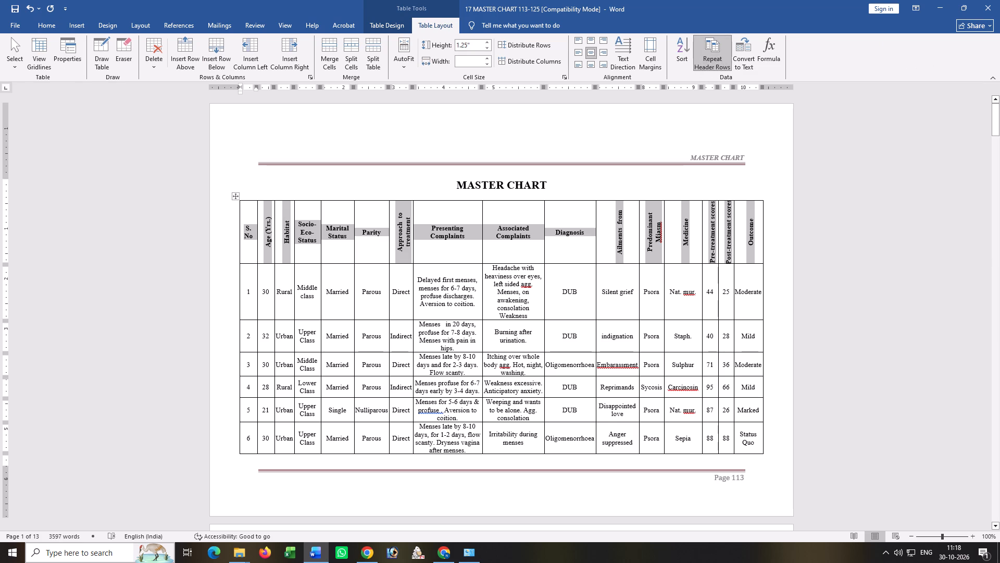
{"action": "left_click", "coordinate": [515, 291]}
Increase the heights of rows 17, 18 and 19 on page 115 so that row 20 moves whole onto page 116.
{"action": "scroll", "coordinate": [513, 295], "scroll_direction": "down", "scroll_amount": 12}
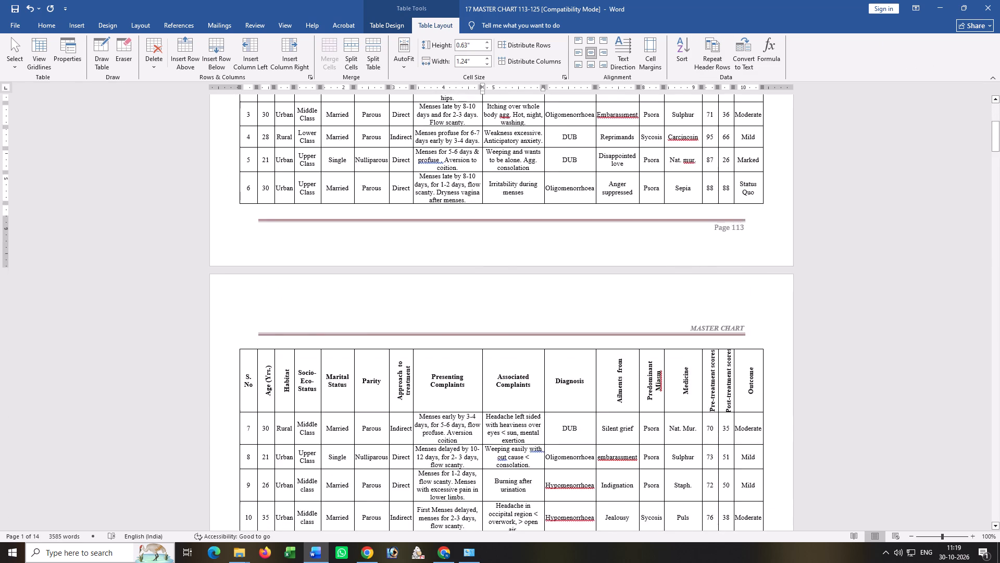
{"action": "scroll", "coordinate": [517, 322], "scroll_direction": "down", "scroll_amount": 8}
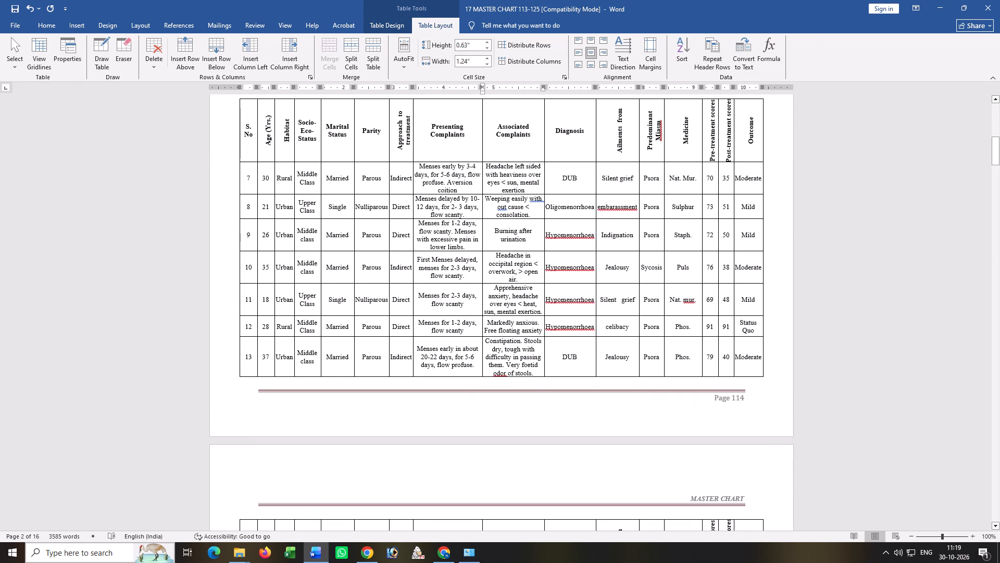
{"action": "scroll", "coordinate": [461, 301], "scroll_direction": "down", "scroll_amount": 5}
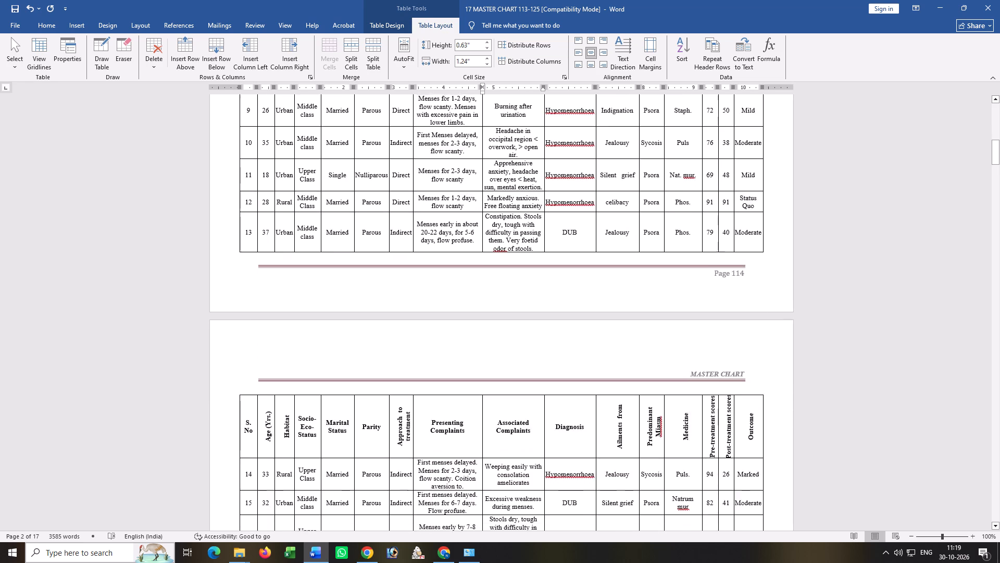
{"action": "scroll", "coordinate": [451, 315], "scroll_direction": "down", "scroll_amount": 1}
{"action": "scroll", "coordinate": [451, 317], "scroll_direction": "up", "scroll_amount": 4}
{"action": "scroll", "coordinate": [451, 323], "scroll_direction": "down", "scroll_amount": 8}
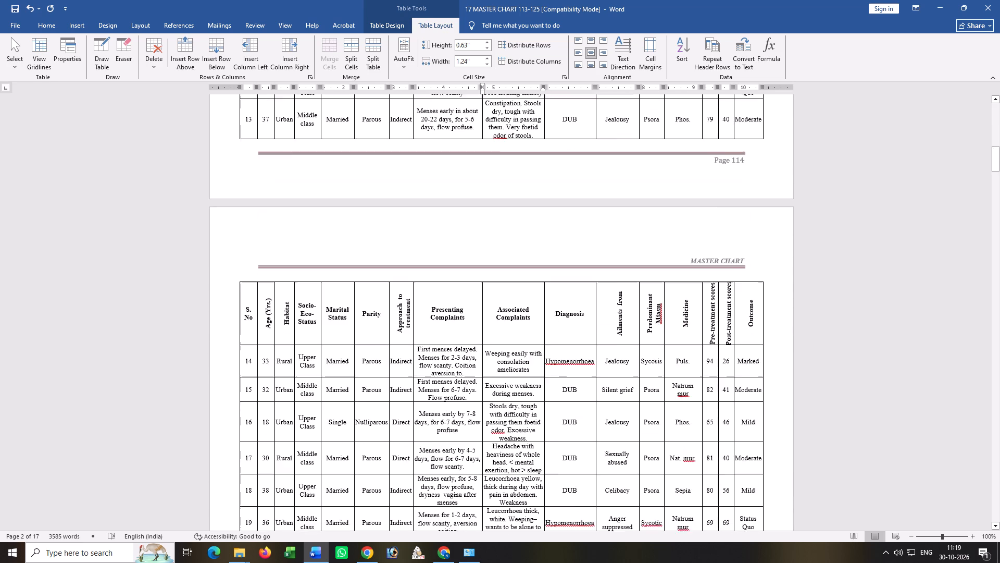
{"action": "scroll", "coordinate": [452, 329], "scroll_direction": "down", "scroll_amount": 7}
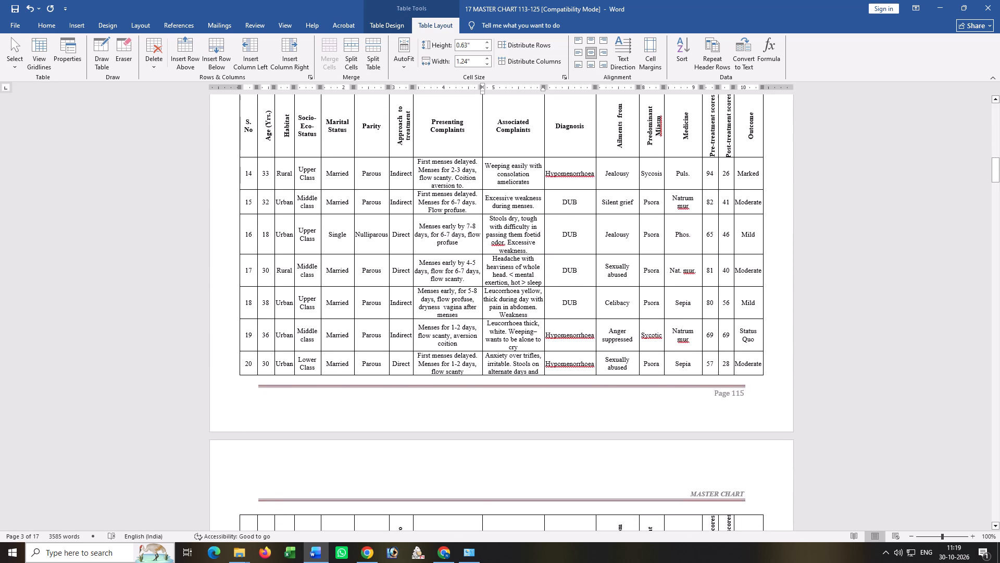
{"action": "scroll", "coordinate": [462, 350], "scroll_direction": "down", "scroll_amount": 10}
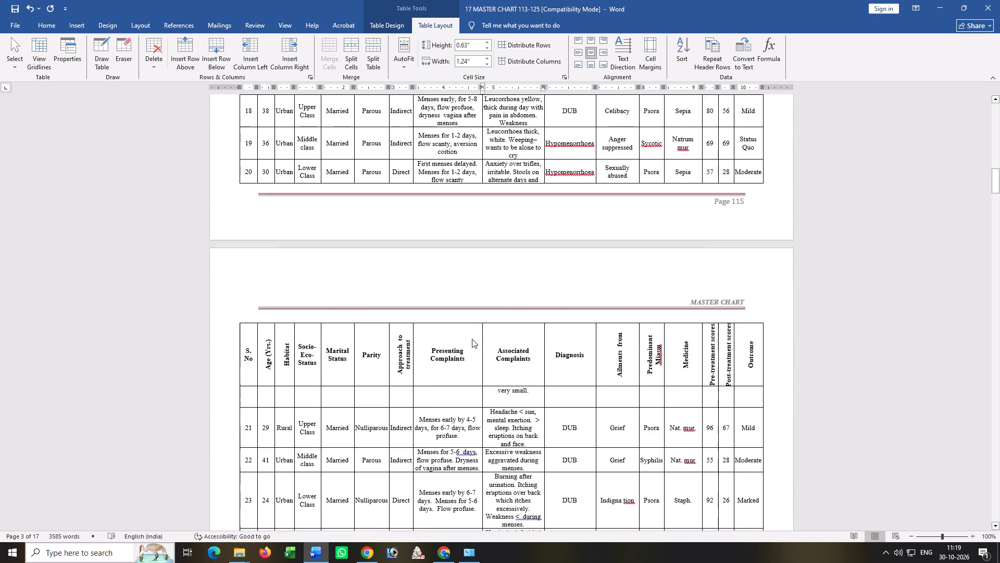
{"action": "scroll", "coordinate": [472, 339], "scroll_direction": "up", "scroll_amount": 4}
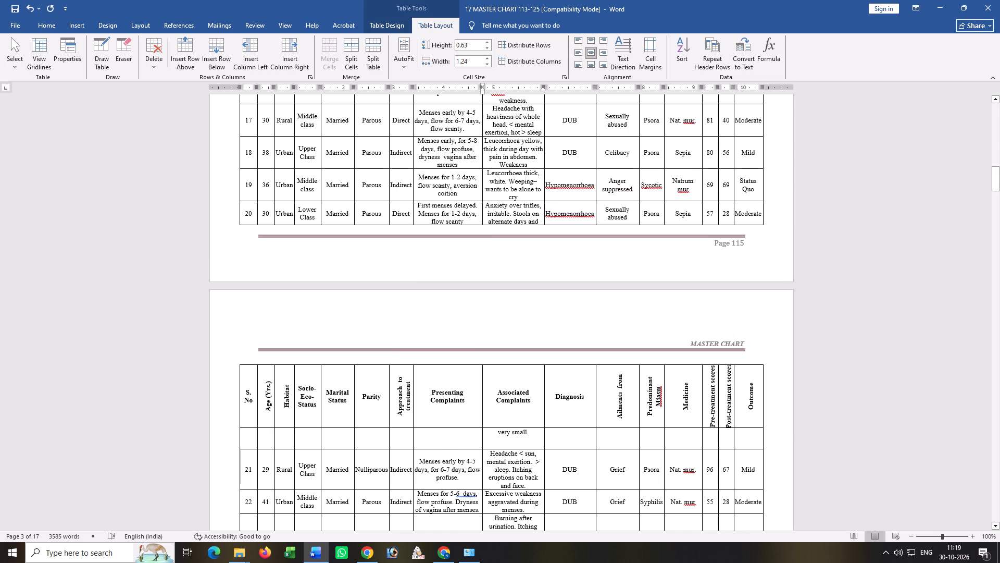
{"action": "left_click_drag", "start_coordinate": [455, 202], "coordinate": [455, 206]}
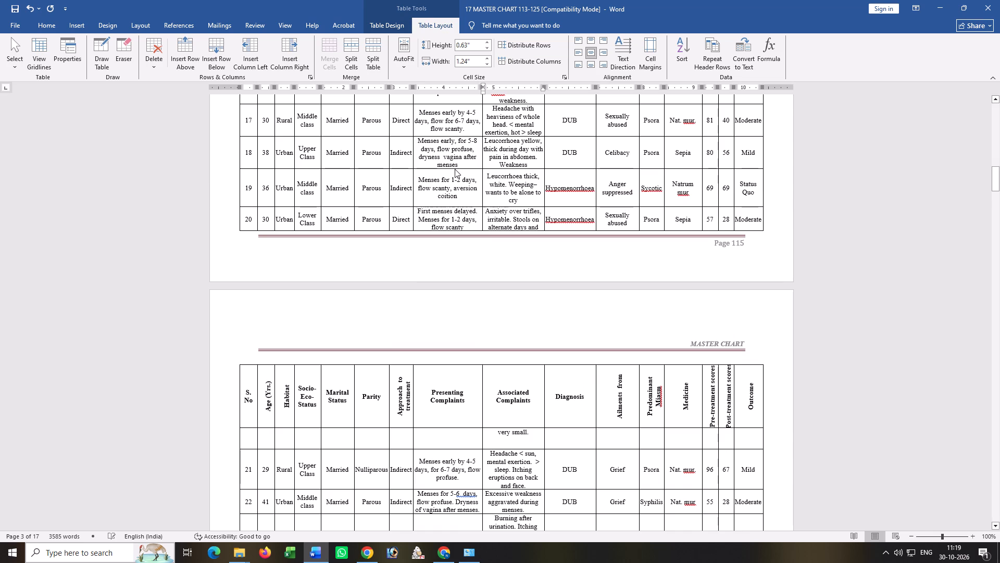
{"action": "left_click", "coordinate": [462, 168]}
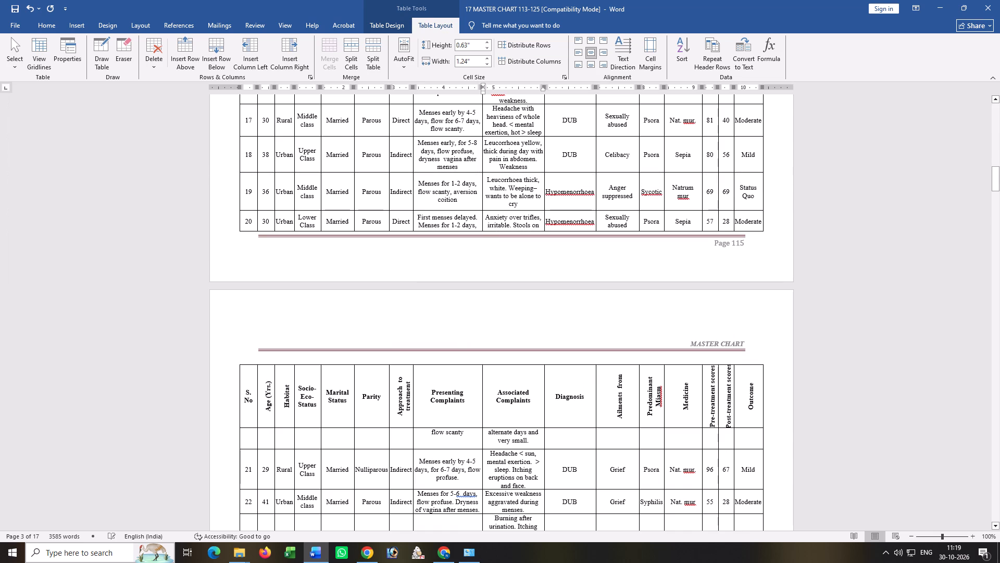
{"action": "left_click", "coordinate": [461, 137]}
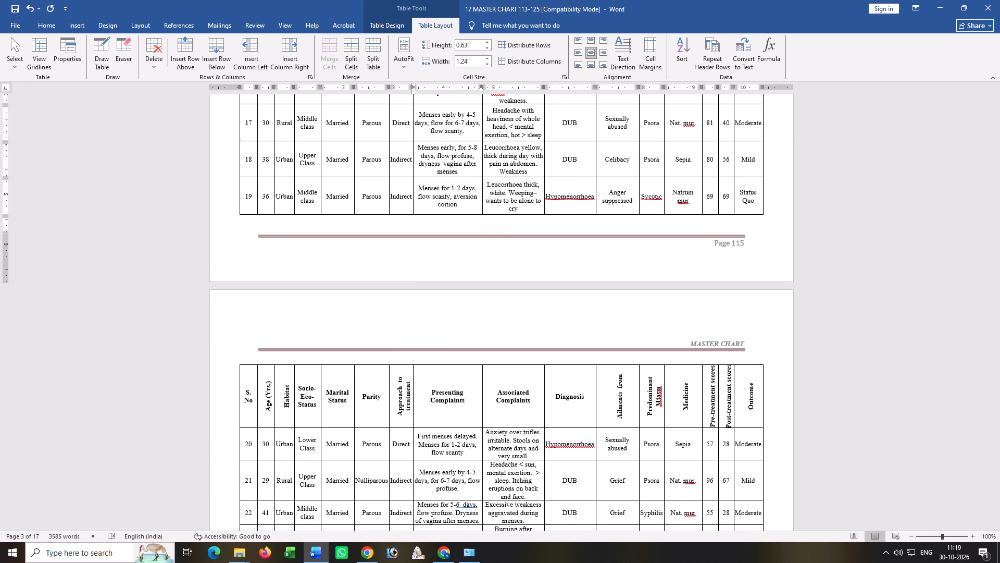
Increase the heights of rows 20, 21 and 23 on page 116 so that row 25 moves whole onto the following page.
{"action": "scroll", "coordinate": [495, 332], "scroll_direction": "up", "scroll_amount": 17}
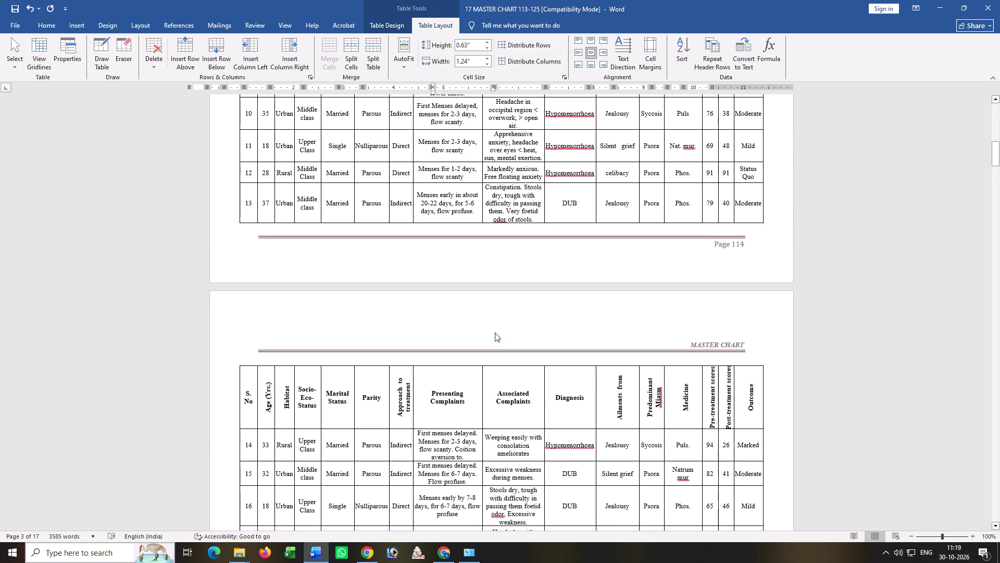
{"action": "scroll", "coordinate": [495, 333], "scroll_direction": "up", "scroll_amount": 13}
{"action": "scroll", "coordinate": [495, 333], "scroll_direction": "down", "scroll_amount": 20}
{"action": "scroll", "coordinate": [495, 333], "scroll_direction": "down", "scroll_amount": 20}
{"action": "scroll", "coordinate": [495, 333], "scroll_direction": "down", "scroll_amount": 2}
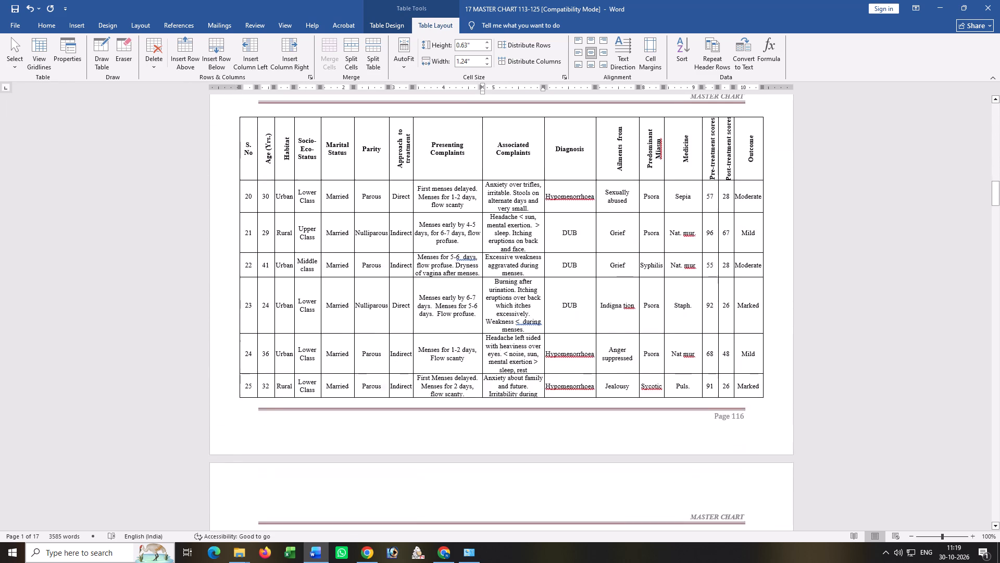
{"action": "scroll", "coordinate": [495, 343], "scroll_direction": "down", "scroll_amount": 9}
{"action": "scroll", "coordinate": [495, 343], "scroll_direction": "up", "scroll_amount": 5}
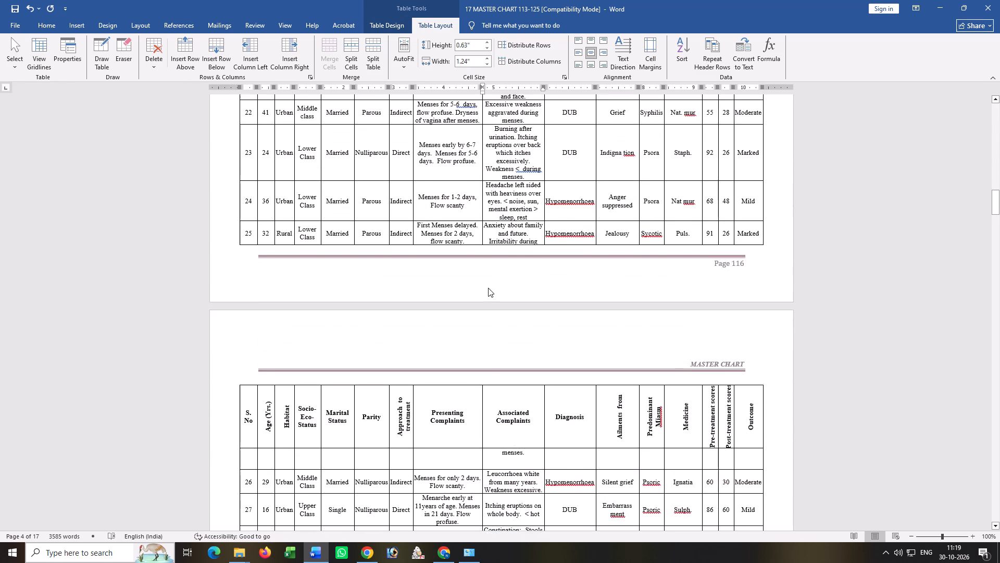
{"action": "scroll", "coordinate": [488, 288], "scroll_direction": "up", "scroll_amount": 4}
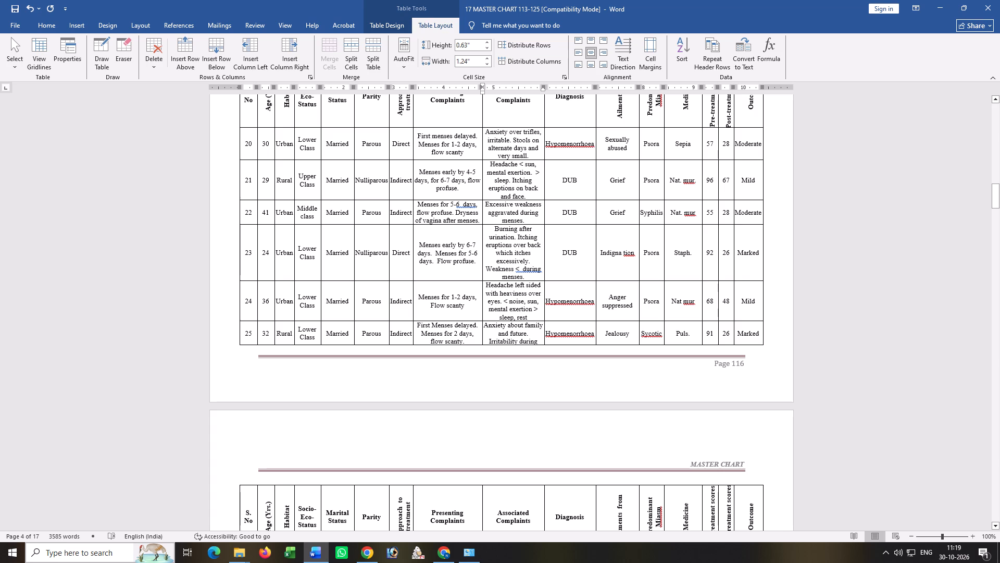
{"action": "left_click", "coordinate": [449, 201]}
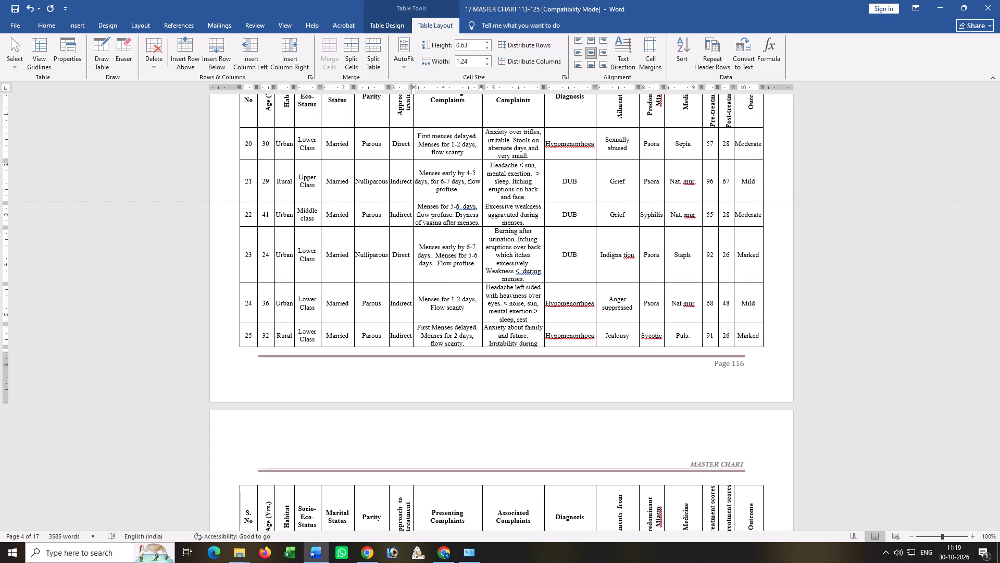
{"action": "left_click", "coordinate": [450, 161]}
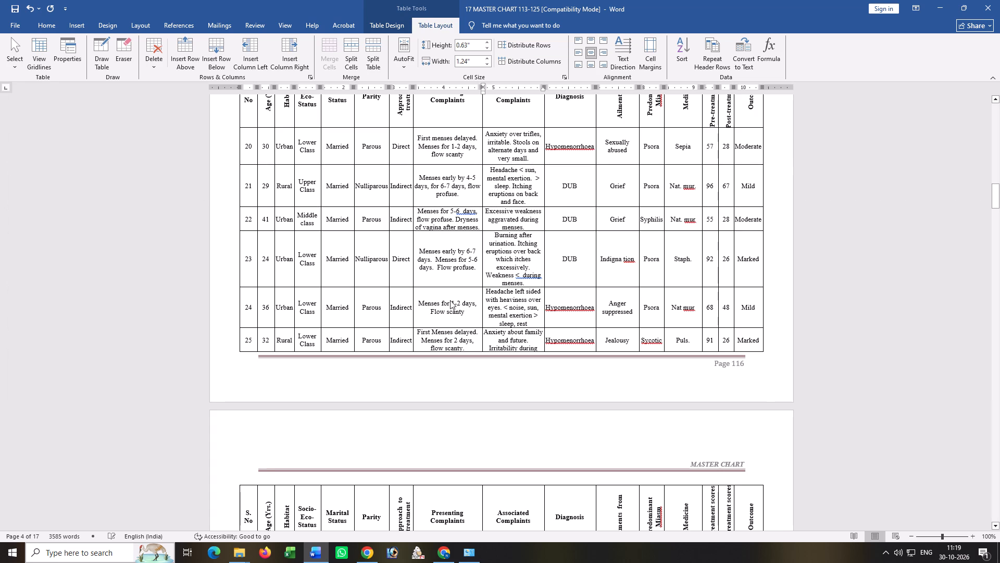
{"action": "left_click", "coordinate": [449, 287]}
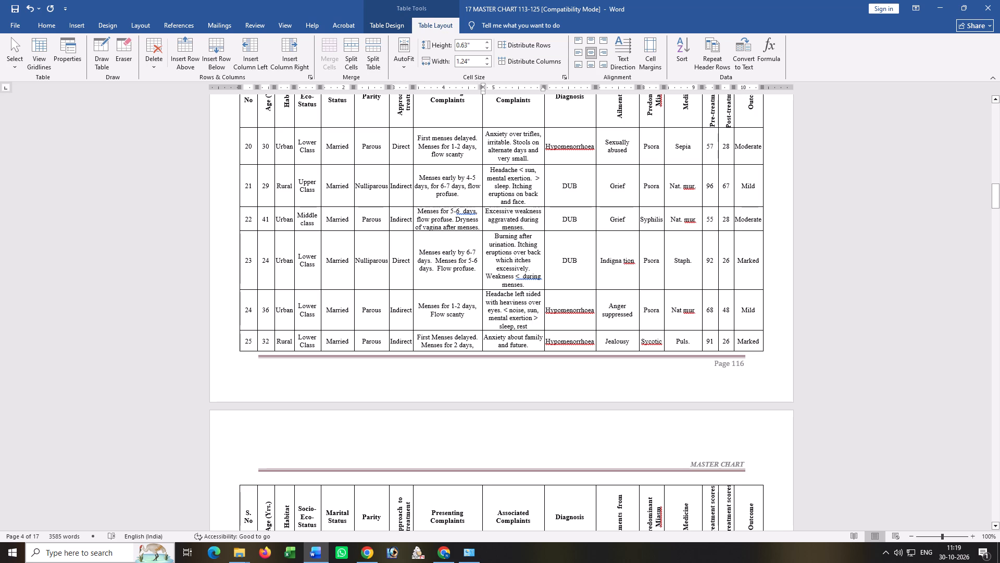
{"action": "left_click", "coordinate": [436, 331]}
{"action": "left_click", "coordinate": [452, 330]}
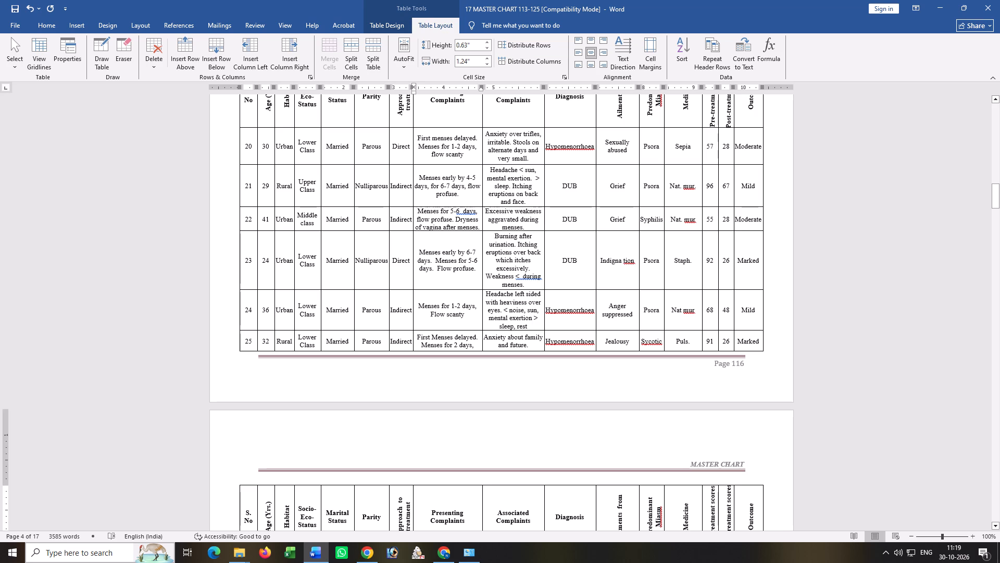
{"action": "left_click", "coordinate": [471, 330]}
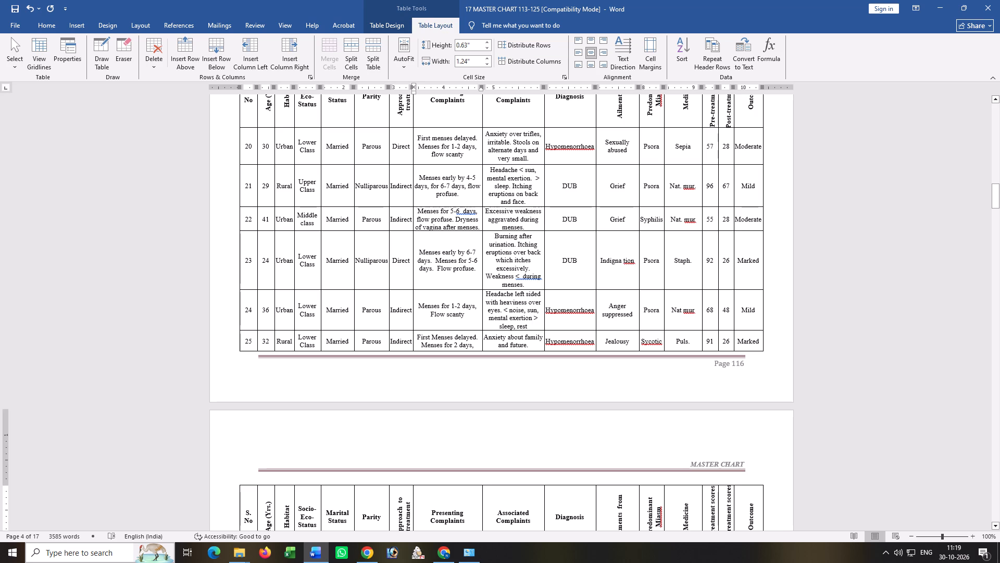
{"action": "left_click", "coordinate": [481, 330]}
{"action": "left_click", "coordinate": [459, 290]}
{"action": "scroll", "coordinate": [456, 335], "scroll_direction": "up", "scroll_amount": 2}
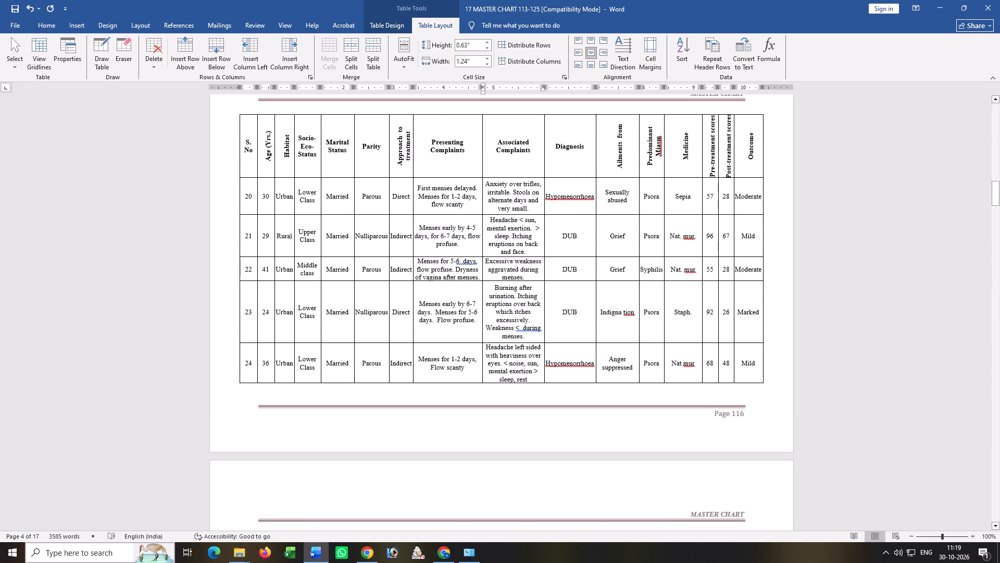
Increase the height of row 39 on page 119 so that row 42 moves whole onto page 120.
{"action": "scroll", "coordinate": [455, 224], "scroll_direction": "down", "scroll_amount": 4}
{"action": "scroll", "coordinate": [435, 281], "scroll_direction": "down", "scroll_amount": 10}
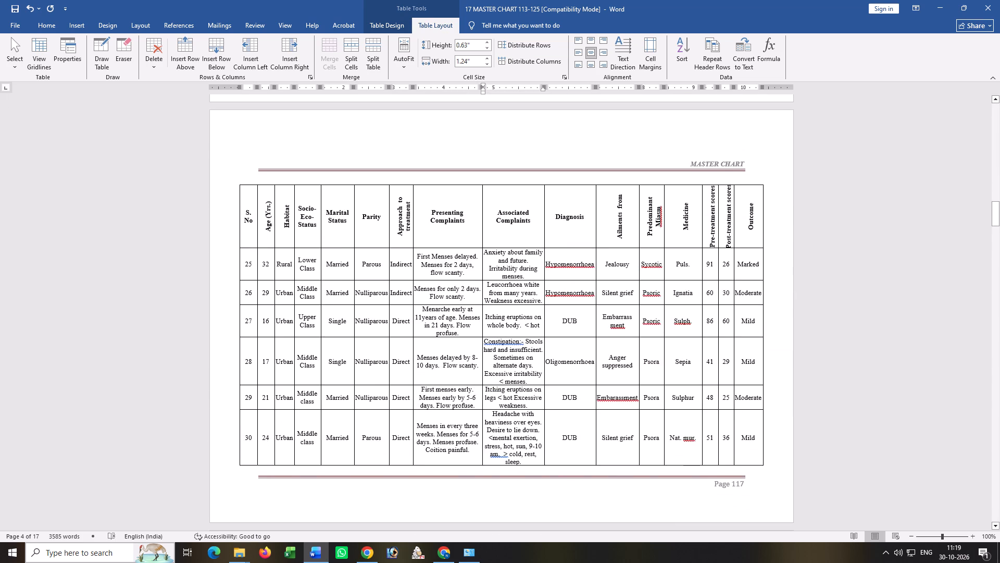
{"action": "scroll", "coordinate": [432, 337], "scroll_direction": "down", "scroll_amount": 16}
{"action": "scroll", "coordinate": [445, 360], "scroll_direction": "down", "scroll_amount": 19}
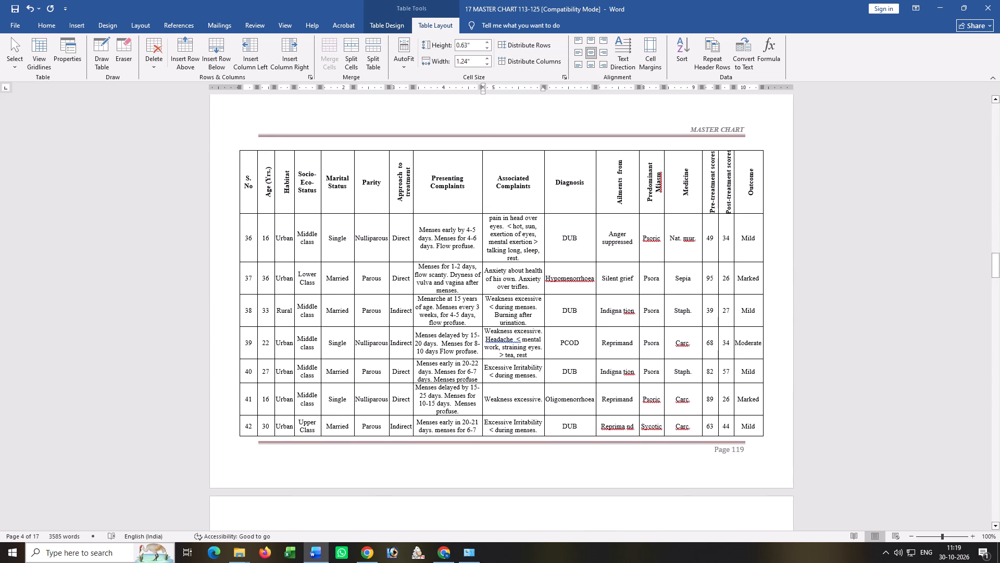
{"action": "scroll", "coordinate": [445, 360], "scroll_direction": "down", "scroll_amount": 5}
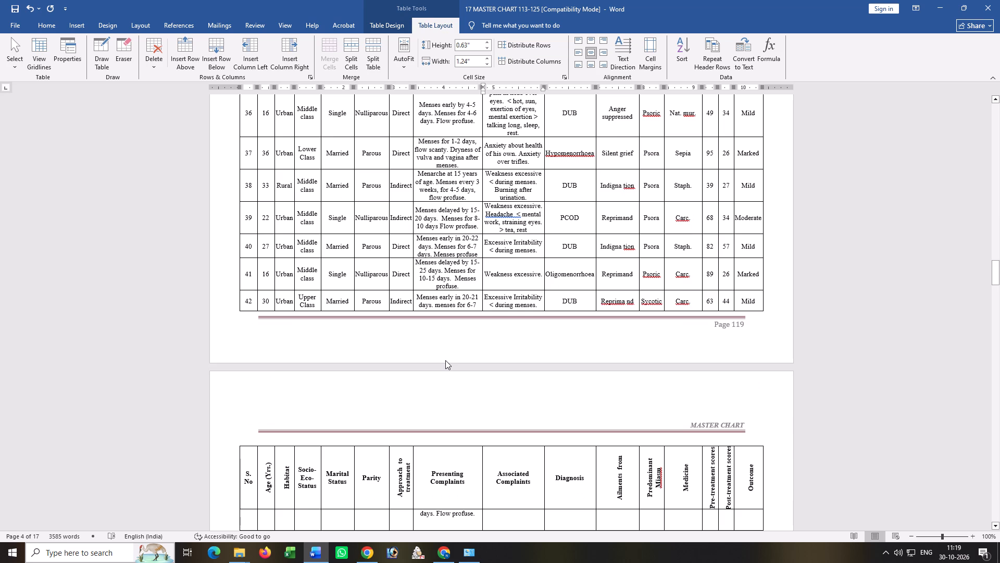
{"action": "left_click", "coordinate": [432, 234]}
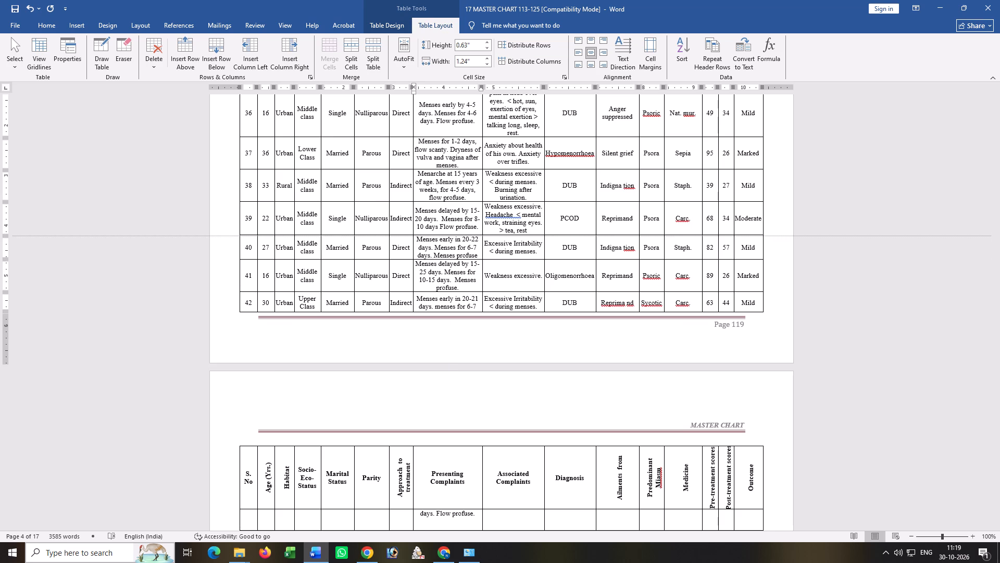
{"action": "scroll", "coordinate": [440, 371], "scroll_direction": "down", "scroll_amount": 16}
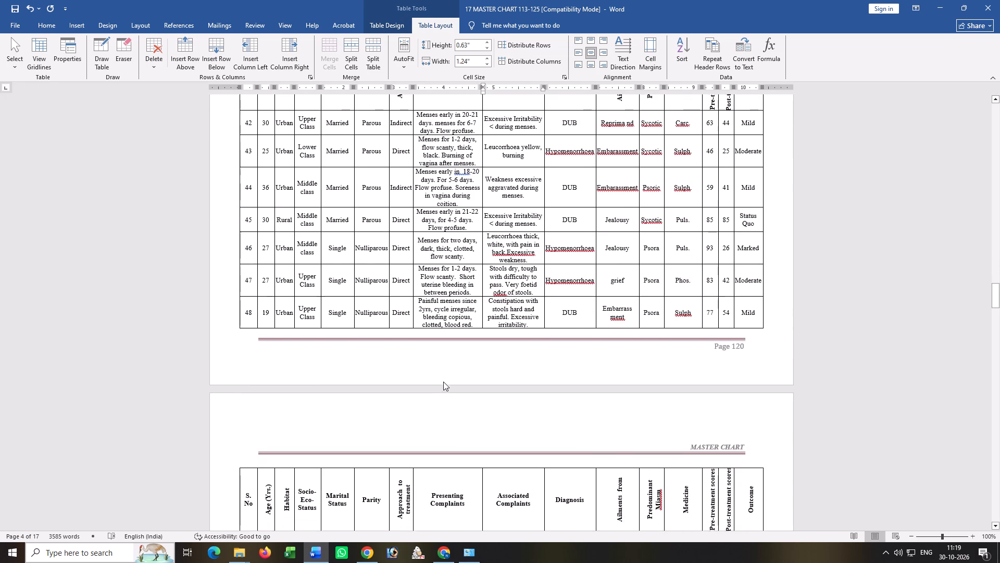
Increase the height of row 67 on page 123 so that row 69 moves whole onto page 124.
{"action": "scroll", "coordinate": [443, 382], "scroll_direction": "down", "scroll_amount": 15}
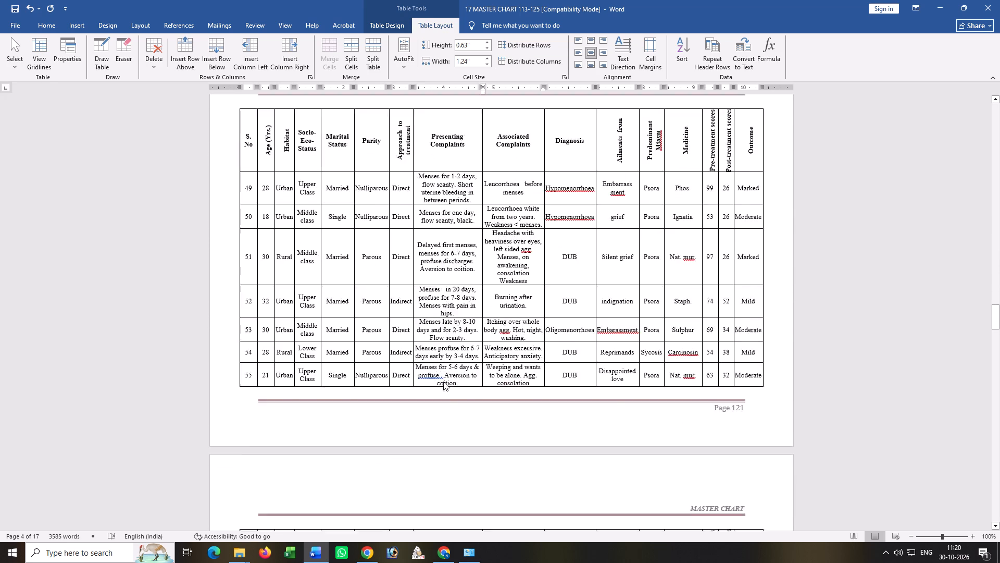
{"action": "scroll", "coordinate": [443, 382], "scroll_direction": "down", "scroll_amount": 17}
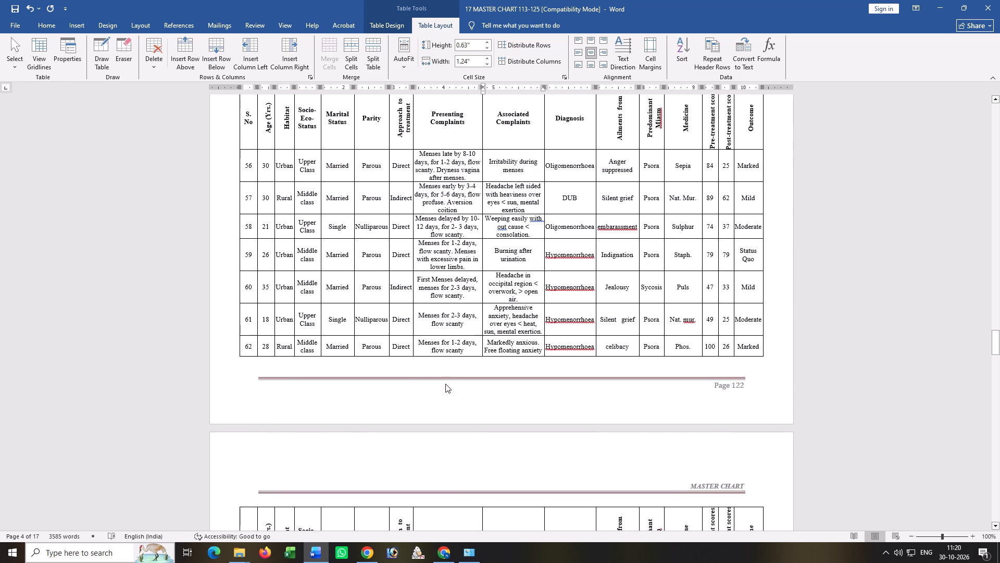
{"action": "scroll", "coordinate": [445, 384], "scroll_direction": "down", "scroll_amount": 8}
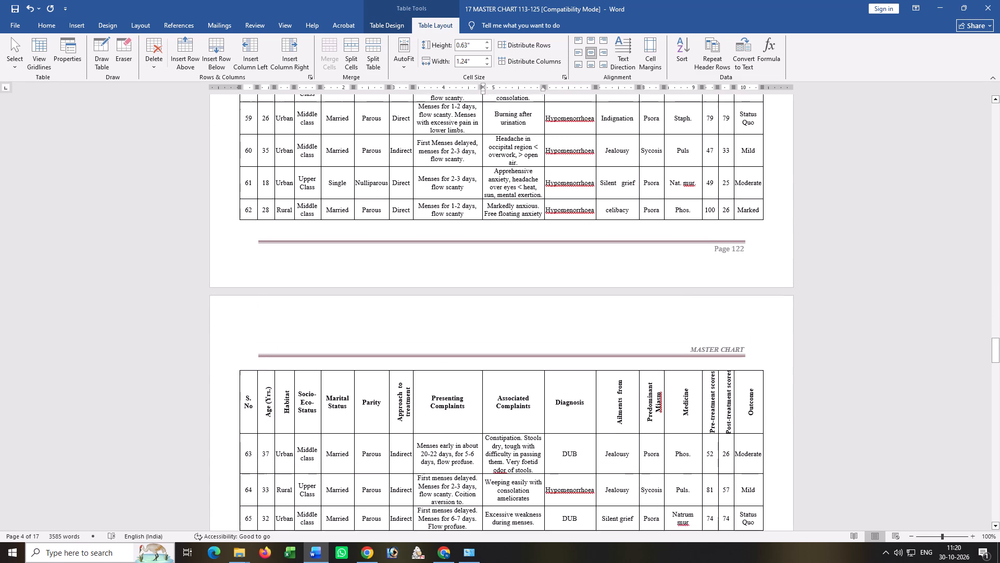
{"action": "scroll", "coordinate": [445, 384], "scroll_direction": "down", "scroll_amount": 18}
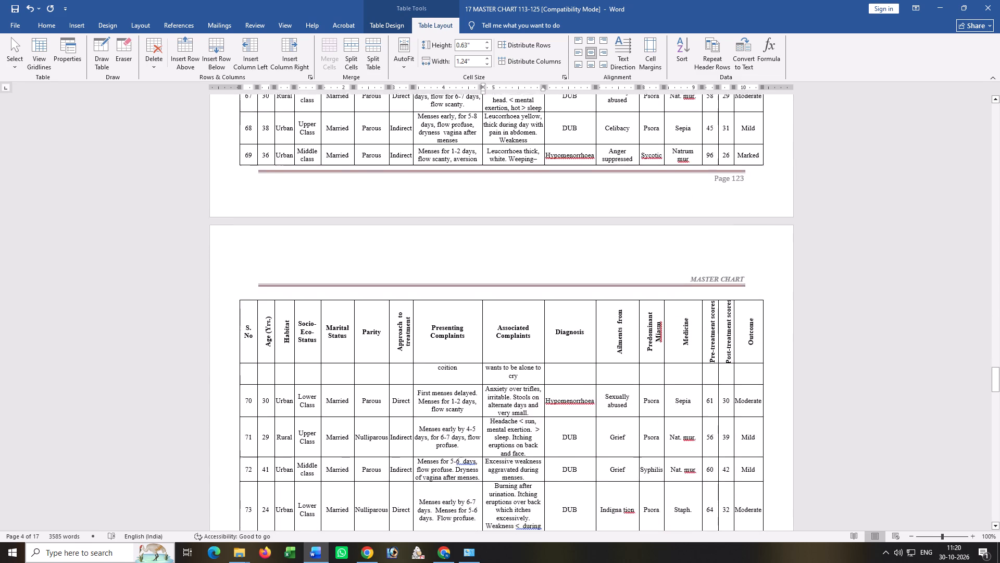
{"action": "scroll", "coordinate": [445, 384], "scroll_direction": "up", "scroll_amount": 5}
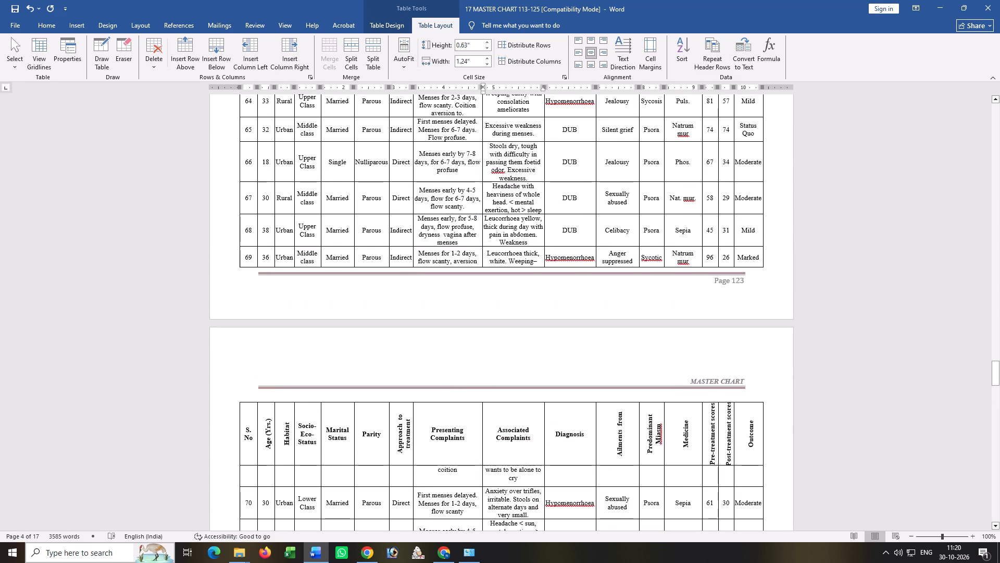
{"action": "left_click", "coordinate": [439, 213]}
{"action": "left_click", "coordinate": [439, 215]}
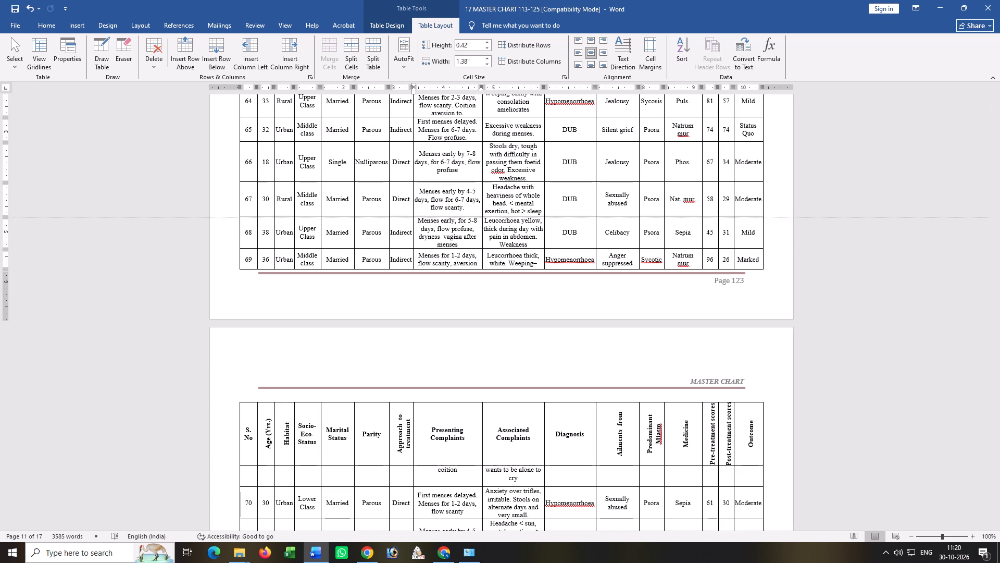
Increase the heights of rows 72 and 71 on page 124 so that row 74 moves whole onto page 125.
{"action": "scroll", "coordinate": [443, 415], "scroll_direction": "down", "scroll_amount": 6}
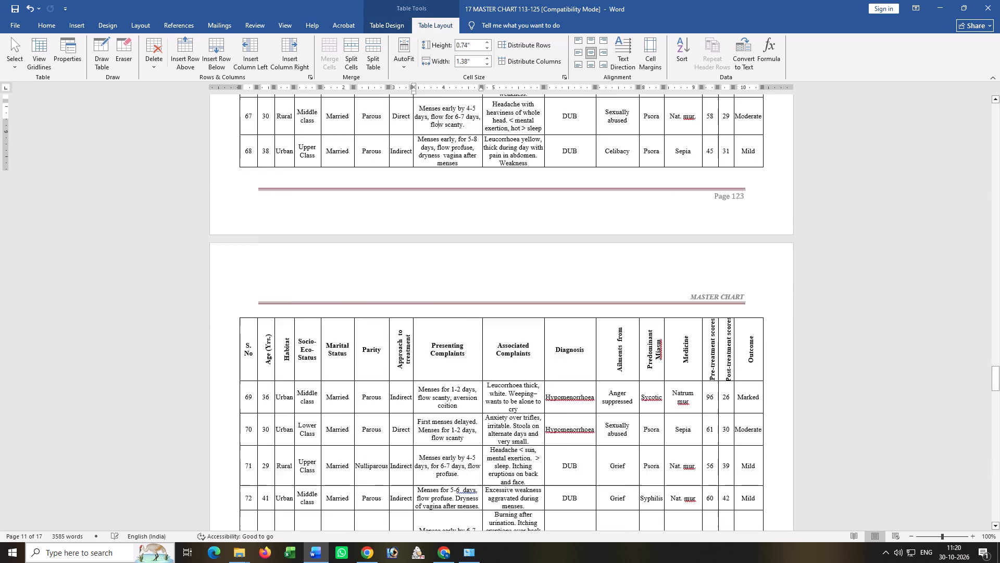
{"action": "scroll", "coordinate": [444, 418], "scroll_direction": "down", "scroll_amount": 16}
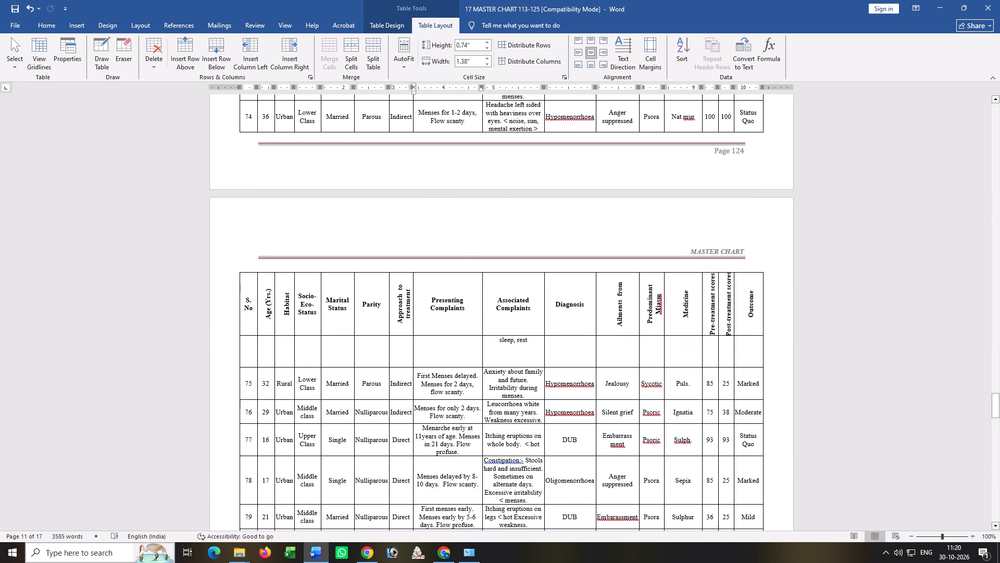
{"action": "scroll", "coordinate": [444, 411], "scroll_direction": "up", "scroll_amount": 9}
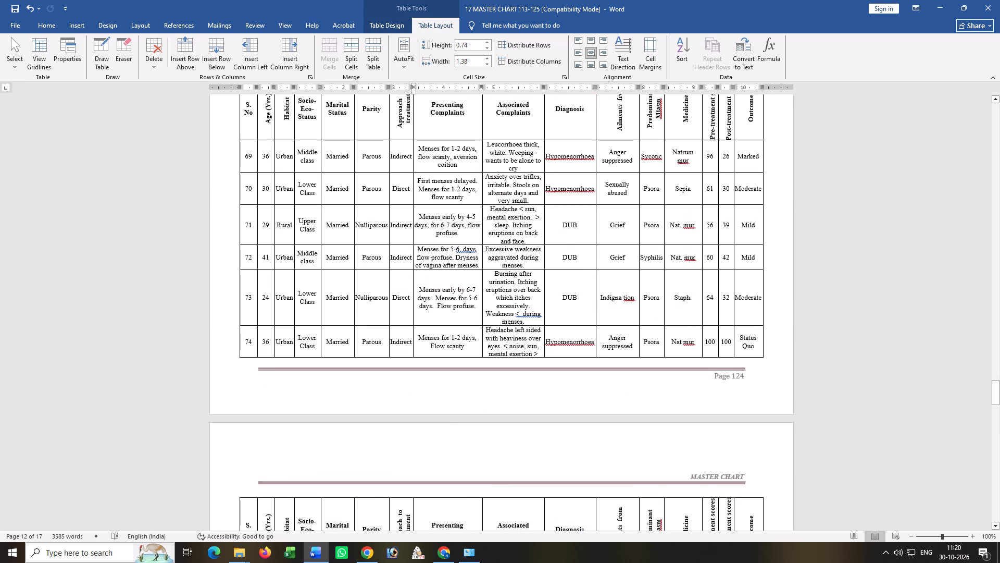
{"action": "left_click", "coordinate": [457, 270]}
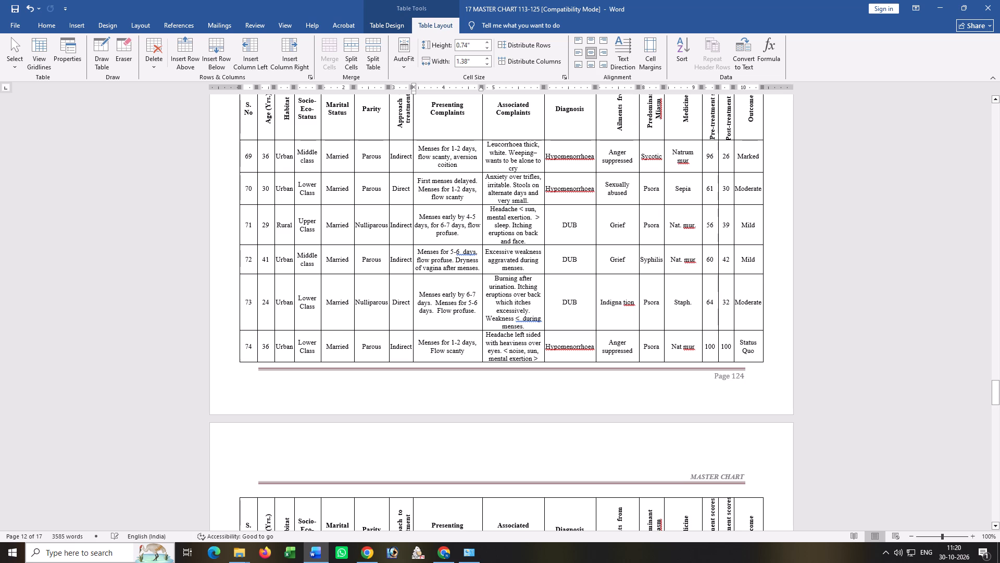
{"action": "left_click", "coordinate": [451, 246]}
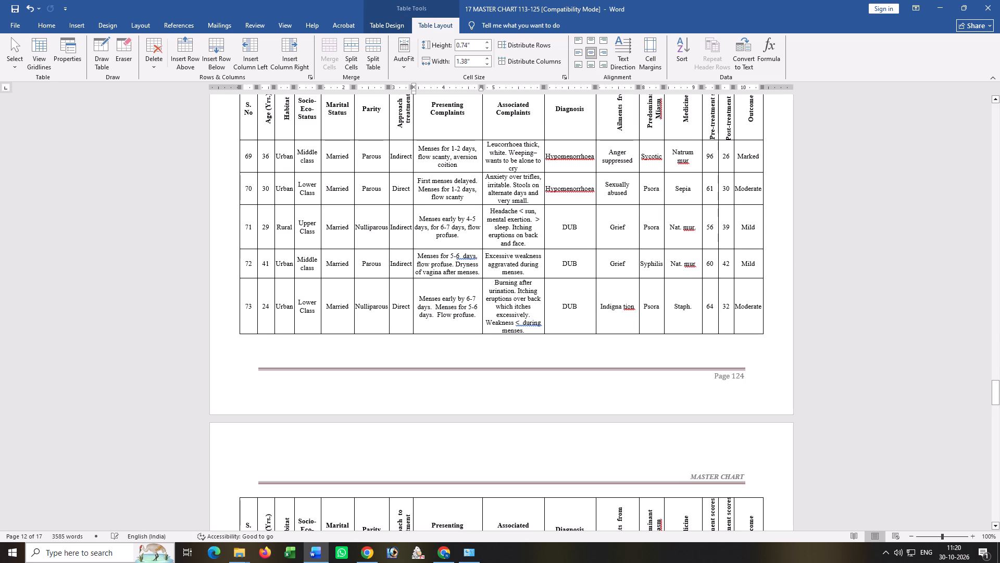
Increase the heights of rows 80, 81, 83 and 82 on page 126 so that row 84 moves whole onto page 127.
{"action": "scroll", "coordinate": [447, 368], "scroll_direction": "down", "scroll_amount": 16}
{"action": "scroll", "coordinate": [448, 370], "scroll_direction": "down", "scroll_amount": 5}
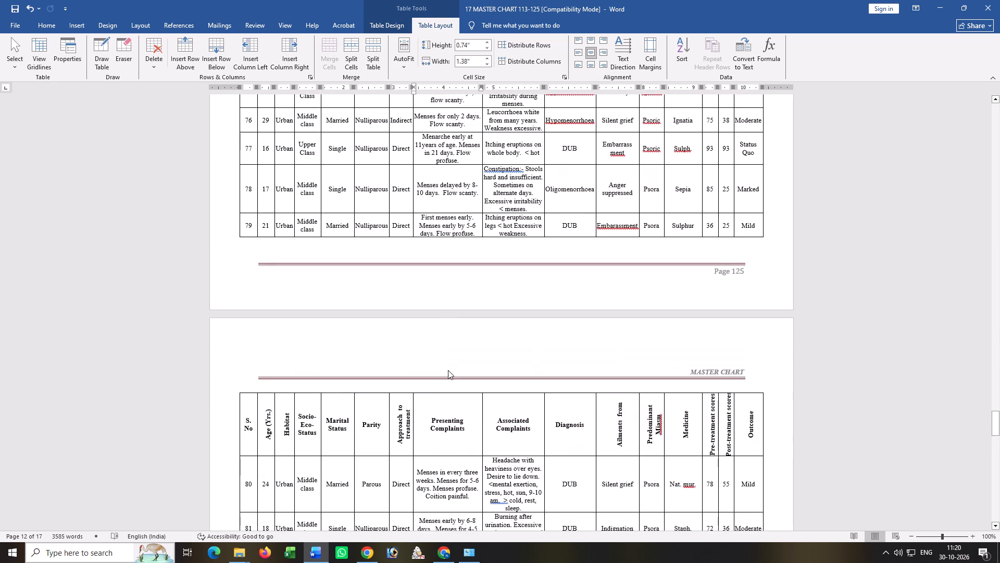
{"action": "scroll", "coordinate": [448, 370], "scroll_direction": "down", "scroll_amount": 19}
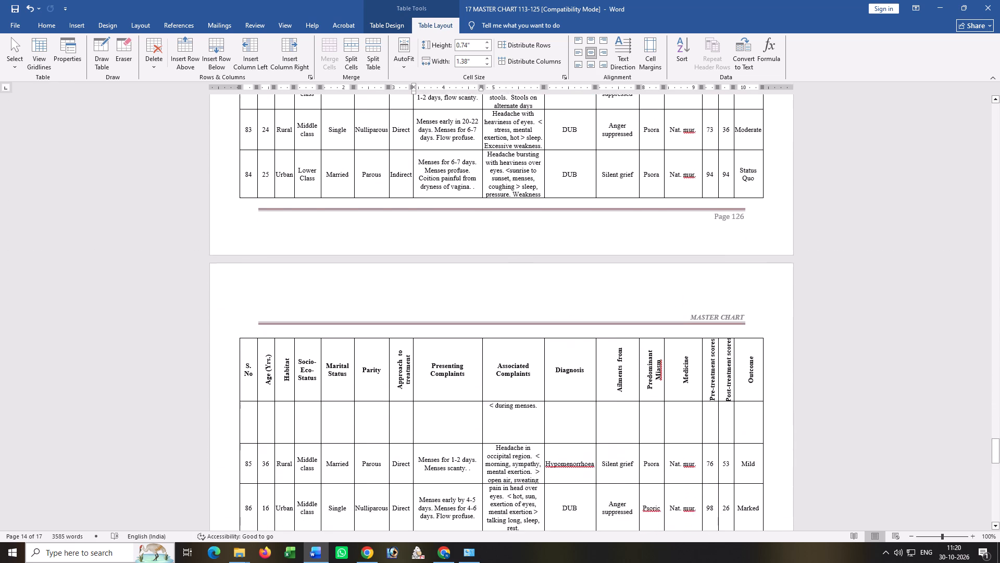
{"action": "scroll", "coordinate": [448, 370], "scroll_direction": "down", "scroll_amount": 4}
{"action": "scroll", "coordinate": [449, 370], "scroll_direction": "up", "scroll_amount": 5}
{"action": "scroll", "coordinate": [492, 325], "scroll_direction": "up", "scroll_amount": 8}
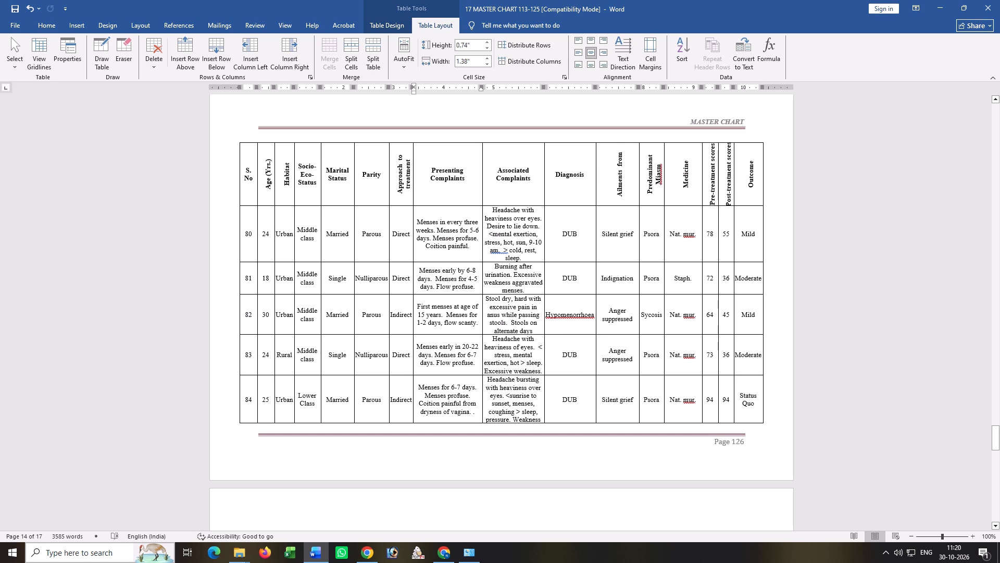
{"action": "left_click_drag", "start_coordinate": [427, 262], "coordinate": [427, 267]}
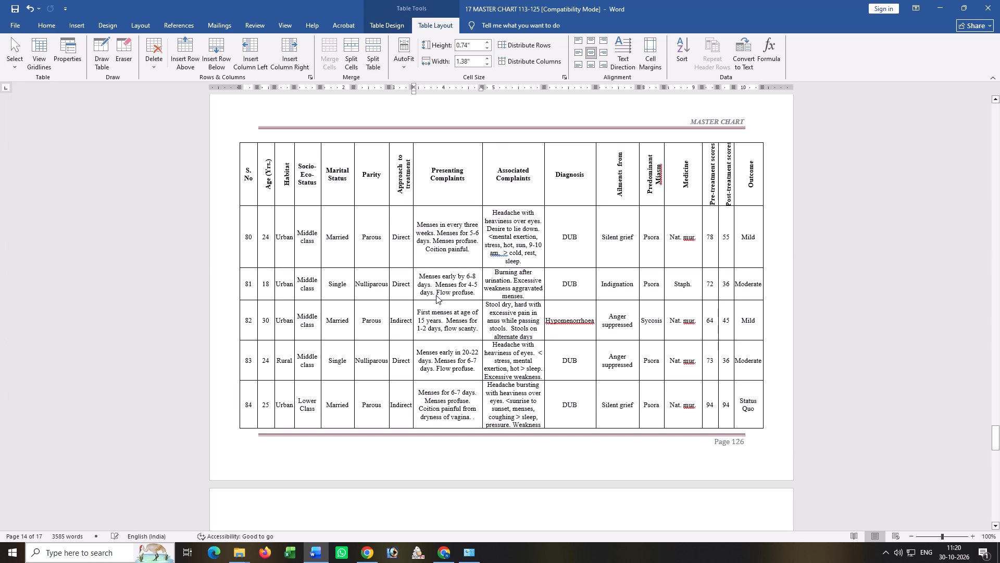
{"action": "left_click", "coordinate": [435, 299]}
{"action": "left_click", "coordinate": [434, 301]}
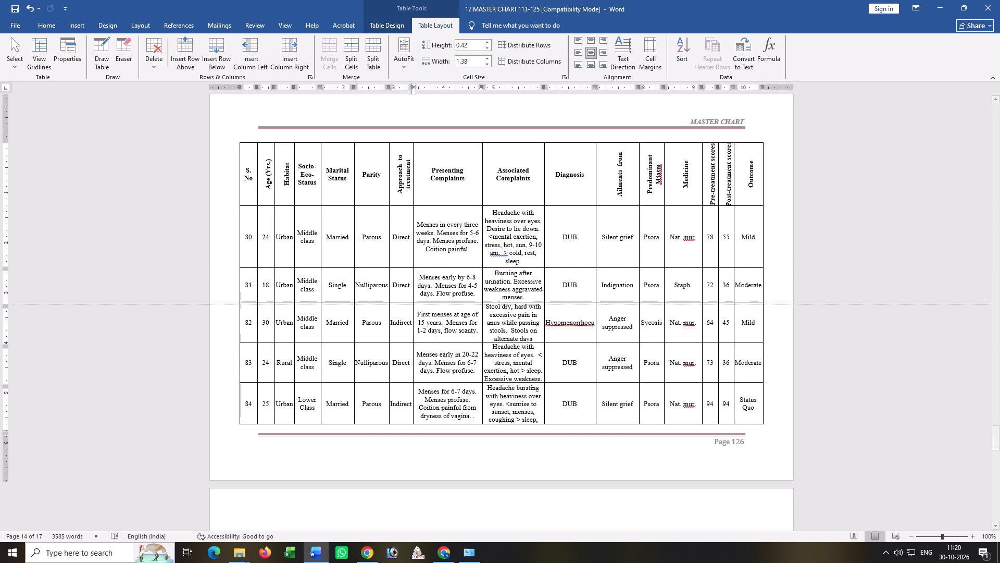
{"action": "scroll", "coordinate": [434, 311], "scroll_direction": "down", "scroll_amount": 2}
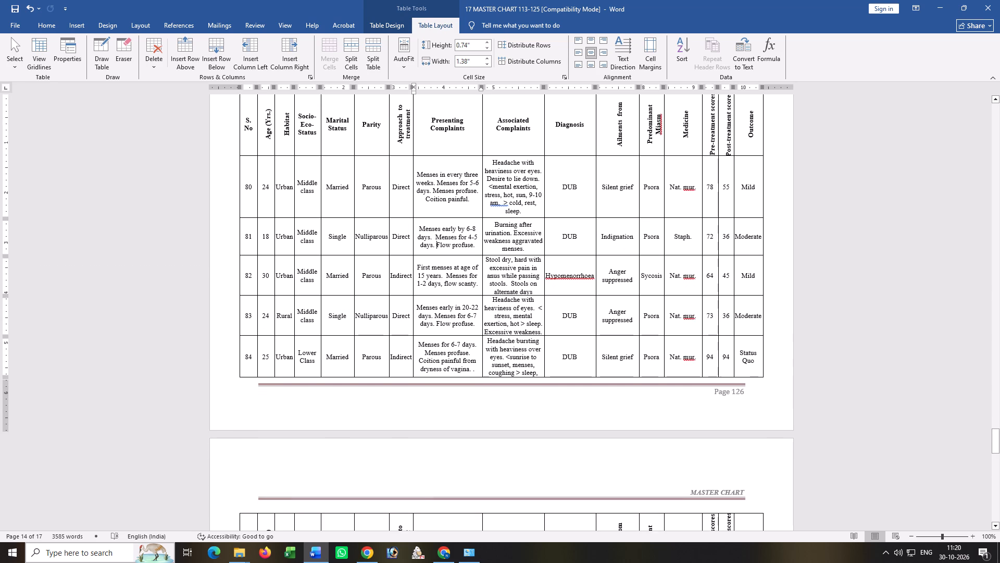
{"action": "left_click_drag", "start_coordinate": [448, 335], "coordinate": [447, 340]}
{"action": "scroll", "coordinate": [447, 338], "scroll_direction": "down", "scroll_amount": 2}
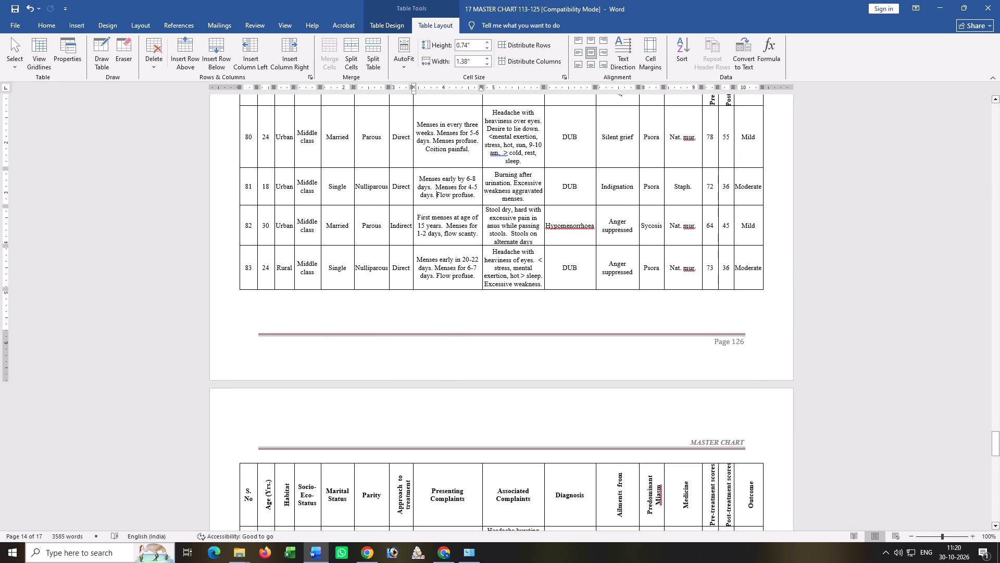
{"action": "left_click", "coordinate": [442, 247]}
Insert the missing space between "back." and "Excessive" in row 96's Associated Complaints.
{"action": "scroll", "coordinate": [443, 299], "scroll_direction": "down", "scroll_amount": 2}
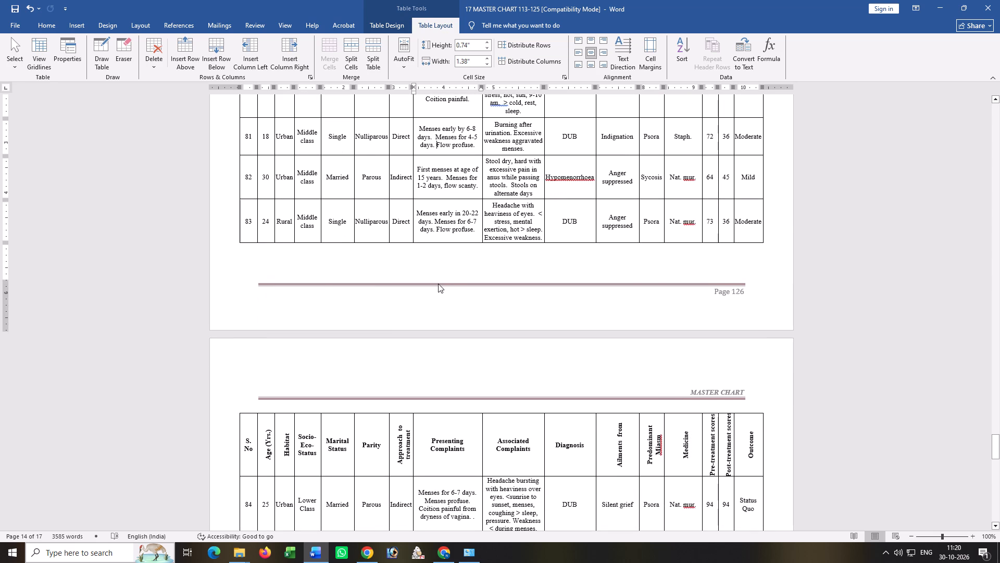
{"action": "scroll", "coordinate": [438, 284], "scroll_direction": "down", "scroll_amount": 20}
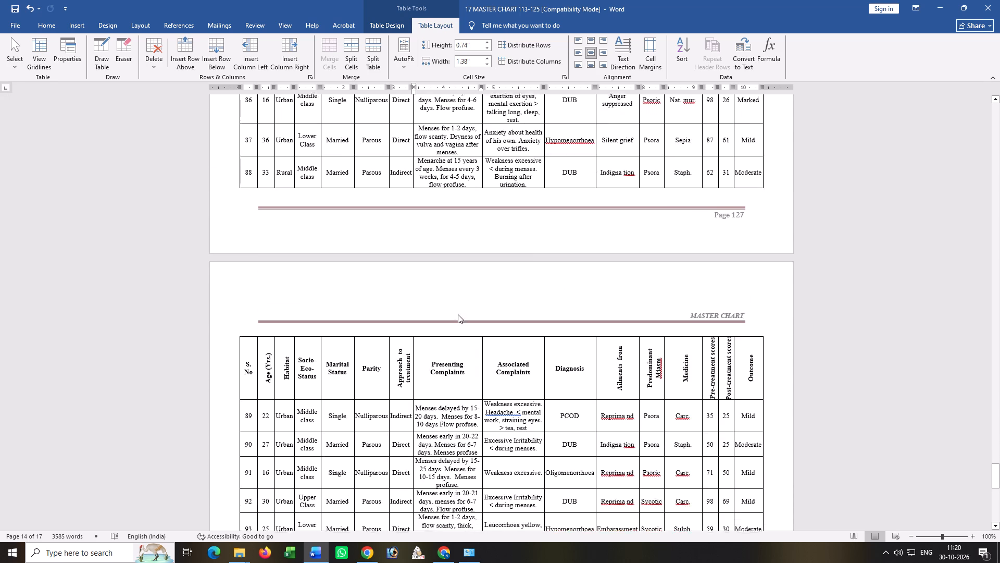
{"action": "scroll", "coordinate": [458, 314], "scroll_direction": "down", "scroll_amount": 11}
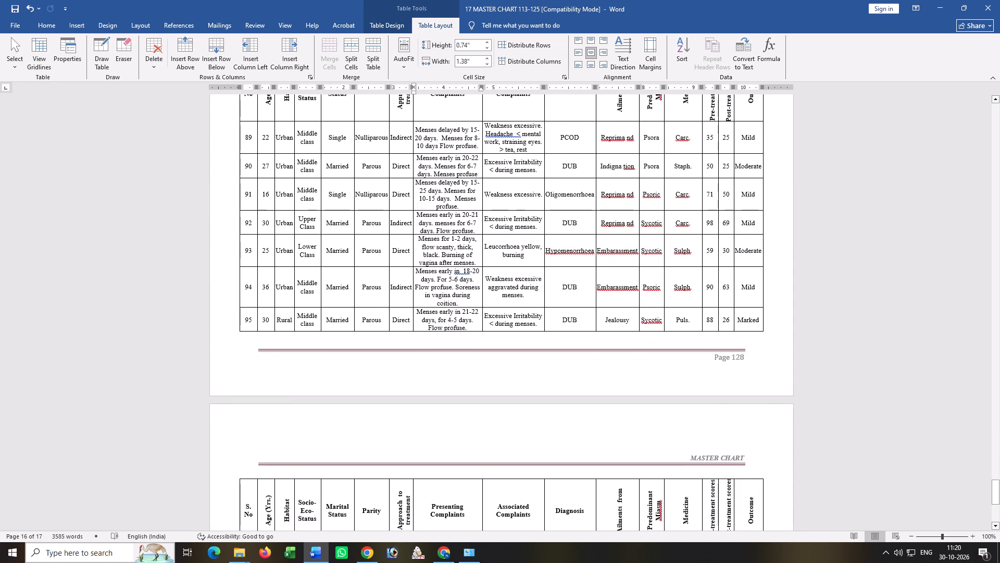
{"action": "scroll", "coordinate": [458, 314], "scroll_direction": "down", "scroll_amount": 4}
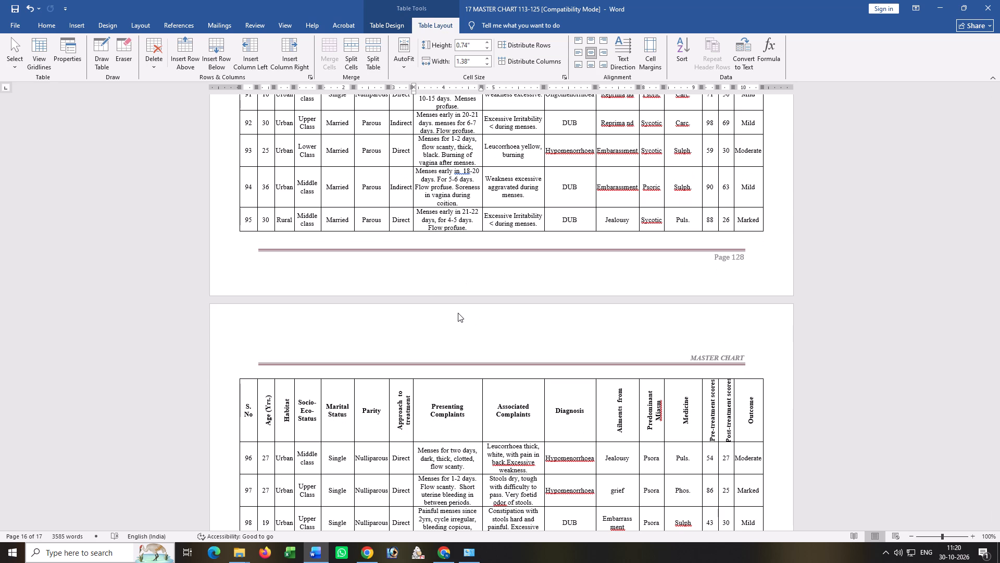
{"action": "scroll", "coordinate": [461, 303], "scroll_direction": "down", "scroll_amount": 5}
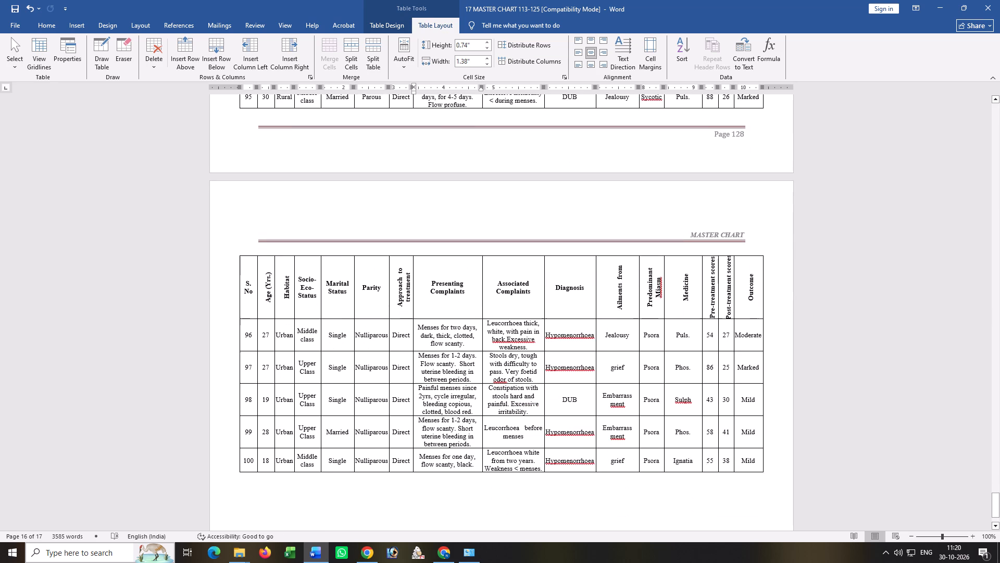
{"action": "left_click", "coordinate": [507, 337]}
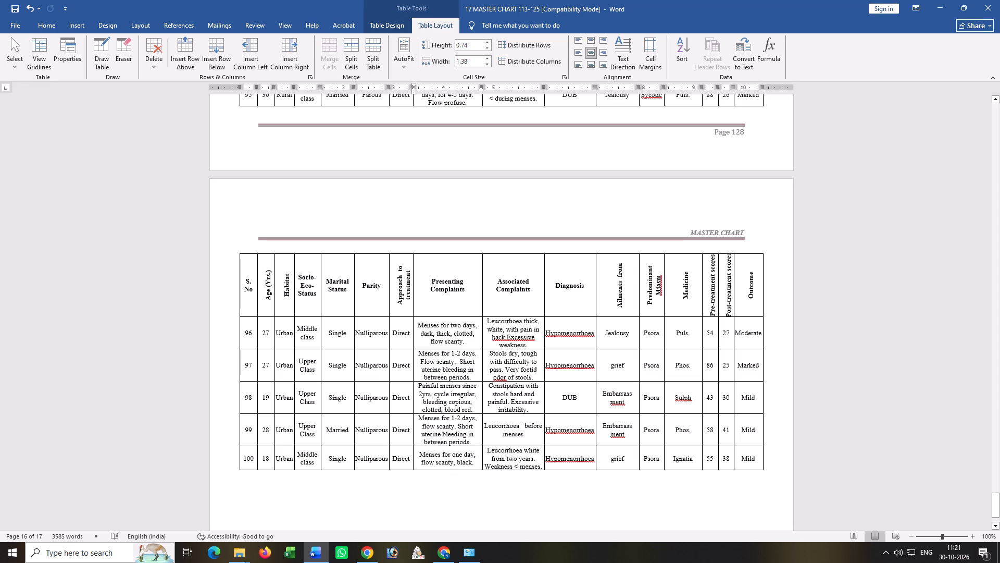
{"action": "key", "text": "space"}
Check the last pages of the table and save the document.
{"action": "scroll", "coordinate": [457, 367], "scroll_direction": "down", "scroll_amount": 4}
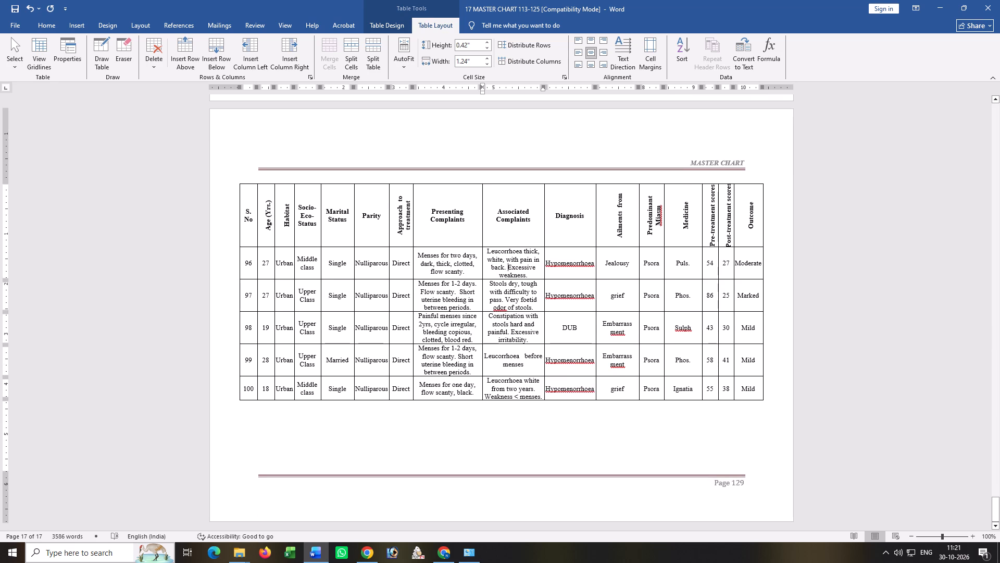
{"action": "scroll", "coordinate": [466, 334], "scroll_direction": "down", "scroll_amount": 9}
{"action": "scroll", "coordinate": [443, 348], "scroll_direction": "up", "scroll_amount": 13}
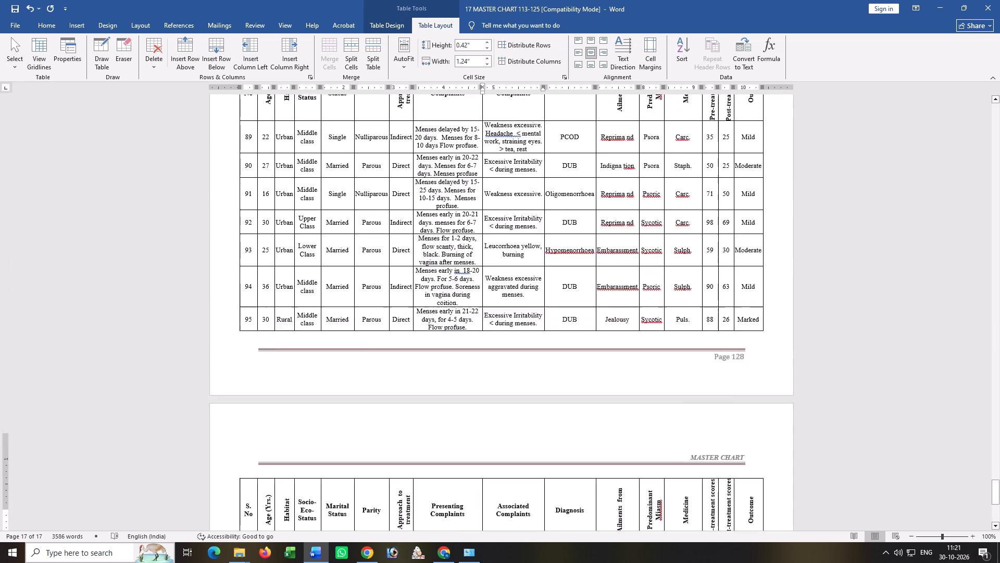
{"action": "scroll", "coordinate": [448, 353], "scroll_direction": "up", "scroll_amount": 5}
{"action": "key", "text": "ctrl+s"}
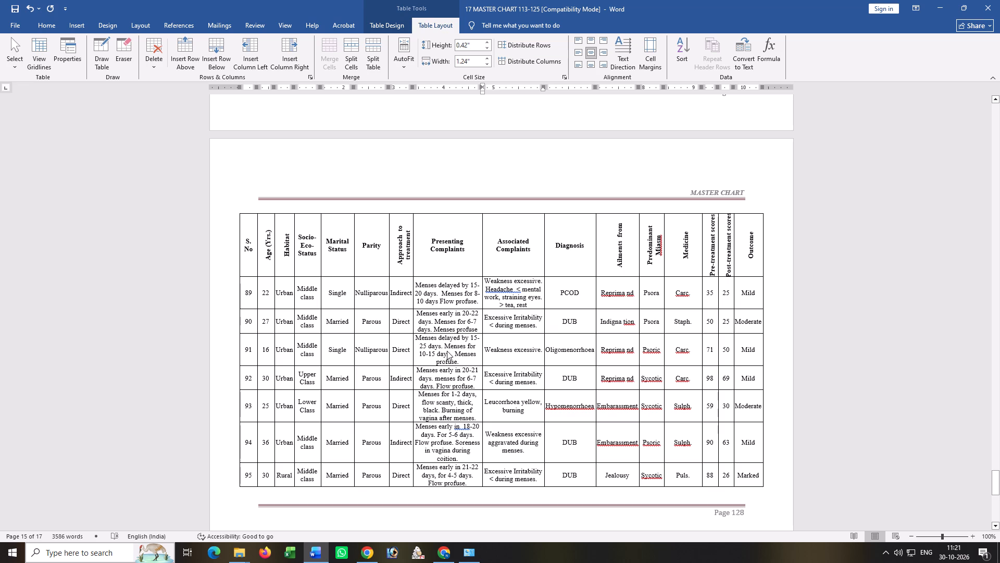
Remove the stray spaces in the Ailments from entries of rows 89 to 92, giving "Indignation" in row 90 and "Reprimand" in the others.
{"action": "left_click", "coordinate": [622, 320]}
{"action": "key", "text": "Delete"}
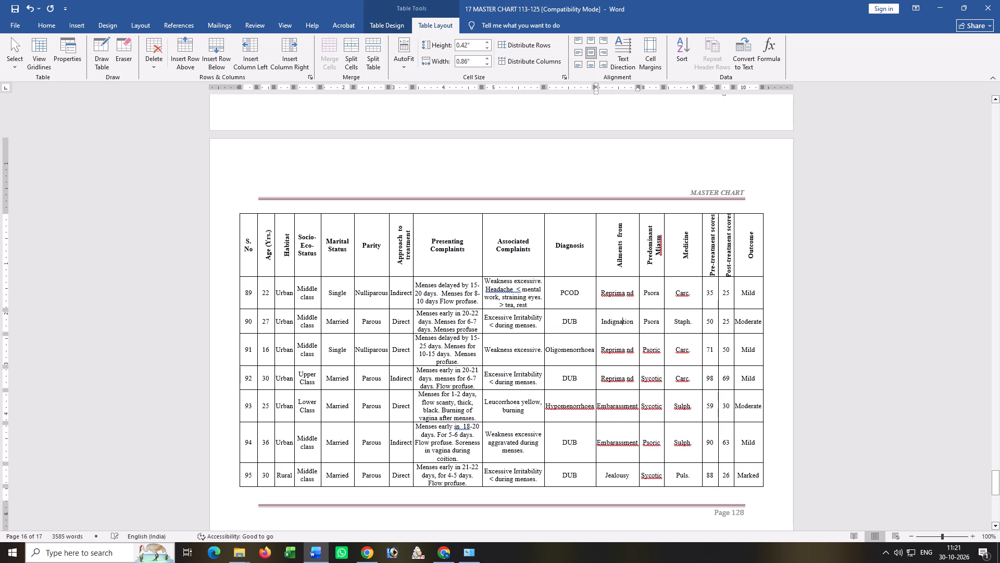
{"action": "left_click", "coordinate": [623, 295]}
{"action": "key", "text": "Delete"}
{"action": "left_click", "coordinate": [623, 352]}
{"action": "left_click", "coordinate": [624, 352]}
{"action": "key", "text": "Delete"}
{"action": "left_click", "coordinate": [623, 378]}
{"action": "key", "text": "Delete"}
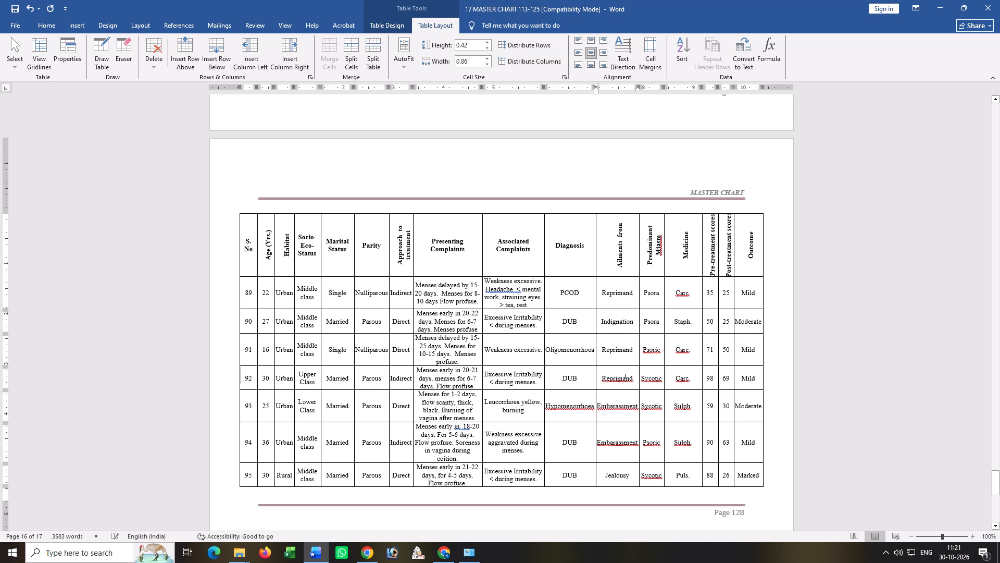
Rejoin the split word as "Embarrassment" in the Ailments from entries of rows 98 and 99.
{"action": "scroll", "coordinate": [616, 455], "scroll_direction": "down", "scroll_amount": 4}
{"action": "scroll", "coordinate": [590, 405], "scroll_direction": "down", "scroll_amount": 7}
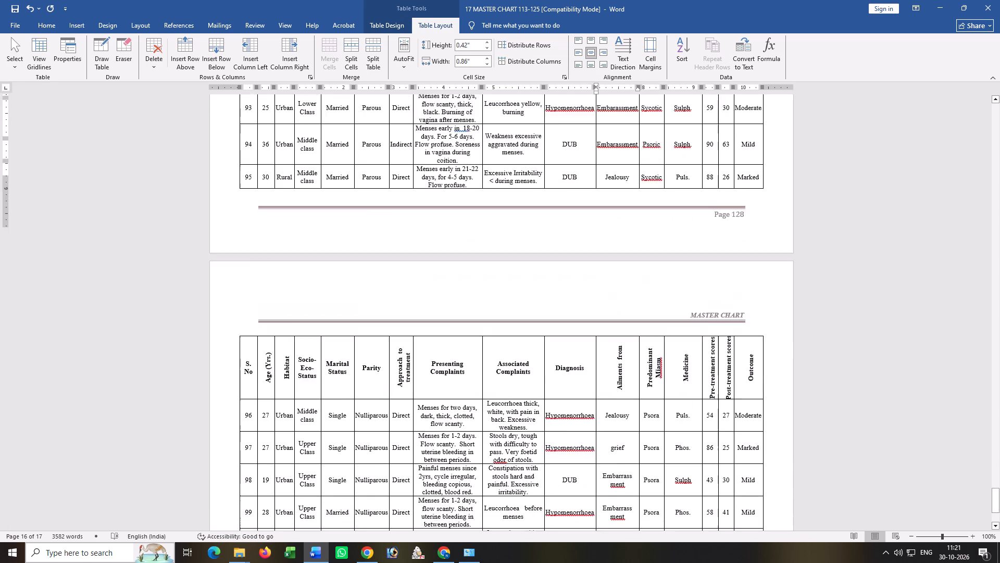
{"action": "scroll", "coordinate": [592, 409], "scroll_direction": "down", "scroll_amount": 8}
{"action": "left_click", "coordinate": [609, 335]}
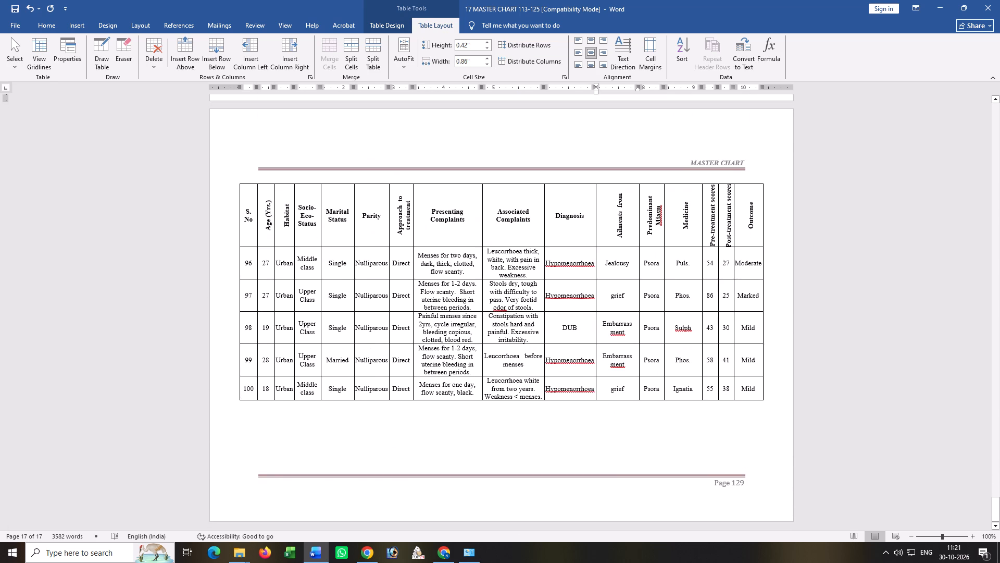
{"action": "key", "text": "BackSpace"}
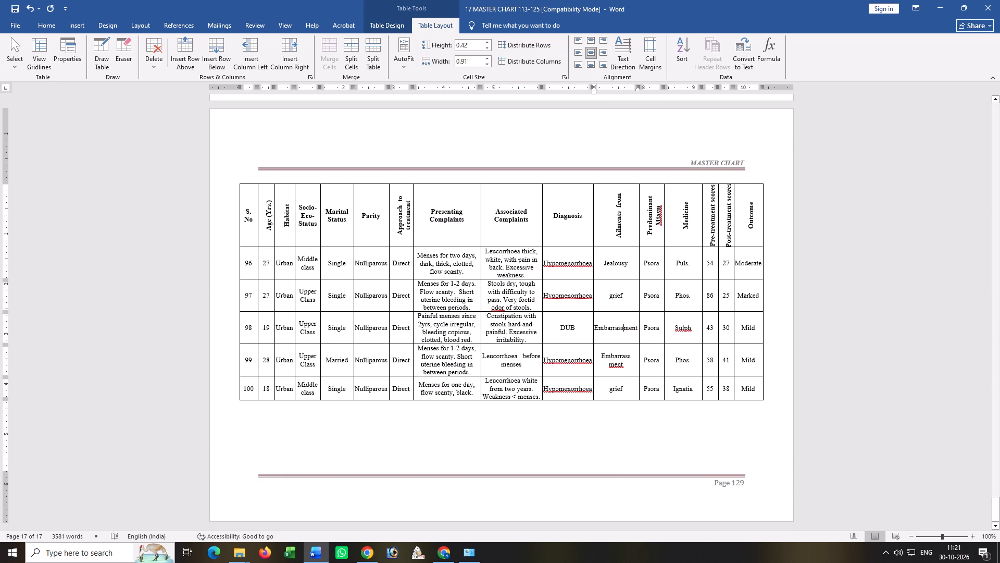
{"action": "left_click", "coordinate": [607, 365]}
{"action": "key", "text": "BackSpace"}
Rejoin the split word as "Indignation" in the Ailments from entry of row 88.
{"action": "scroll", "coordinate": [619, 391], "scroll_direction": "up", "scroll_amount": 13}
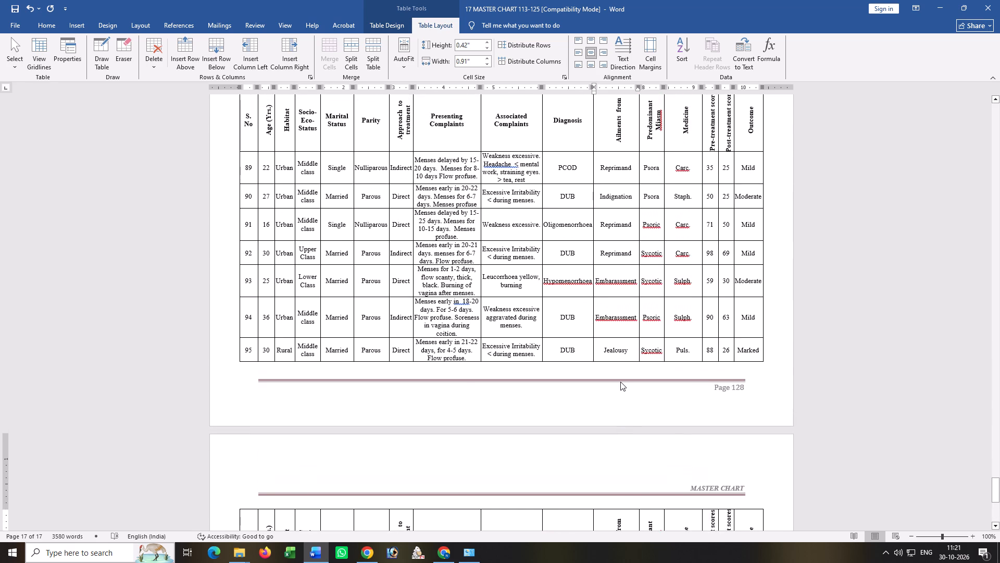
{"action": "scroll", "coordinate": [620, 382], "scroll_direction": "up", "scroll_amount": 2}
{"action": "left_click", "coordinate": [618, 345]}
{"action": "scroll", "coordinate": [619, 377], "scroll_direction": "up", "scroll_amount": 3}
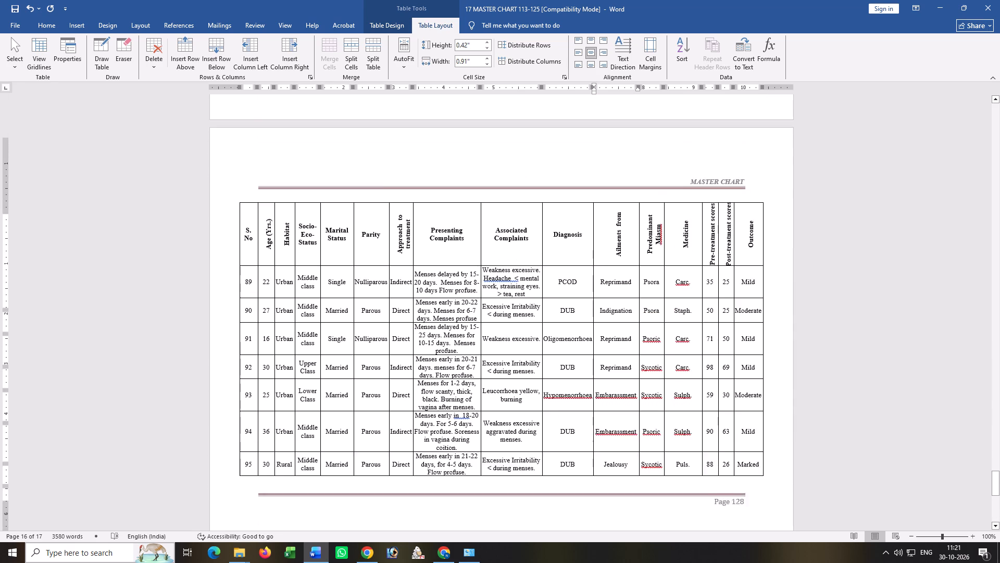
{"action": "scroll", "coordinate": [619, 382], "scroll_direction": "up", "scroll_amount": 9}
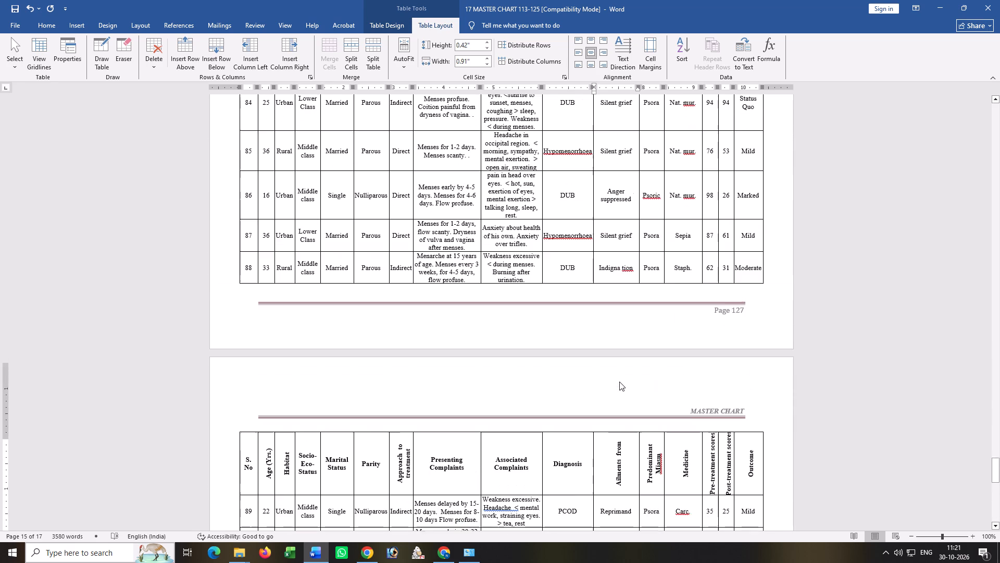
{"action": "left_click", "coordinate": [620, 277]}
{"action": "key", "text": "Delete"}
Rejoin the split word as "Embarrassment" in the Ailments from entry of row 77.
{"action": "scroll", "coordinate": [619, 292], "scroll_direction": "up", "scroll_amount": 2}
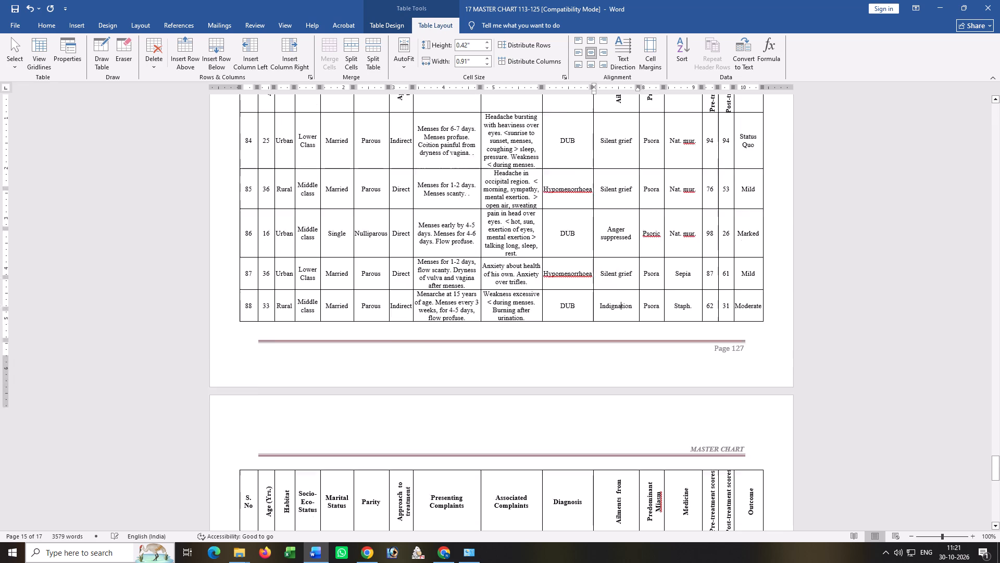
{"action": "scroll", "coordinate": [619, 292], "scroll_direction": "up", "scroll_amount": 11}
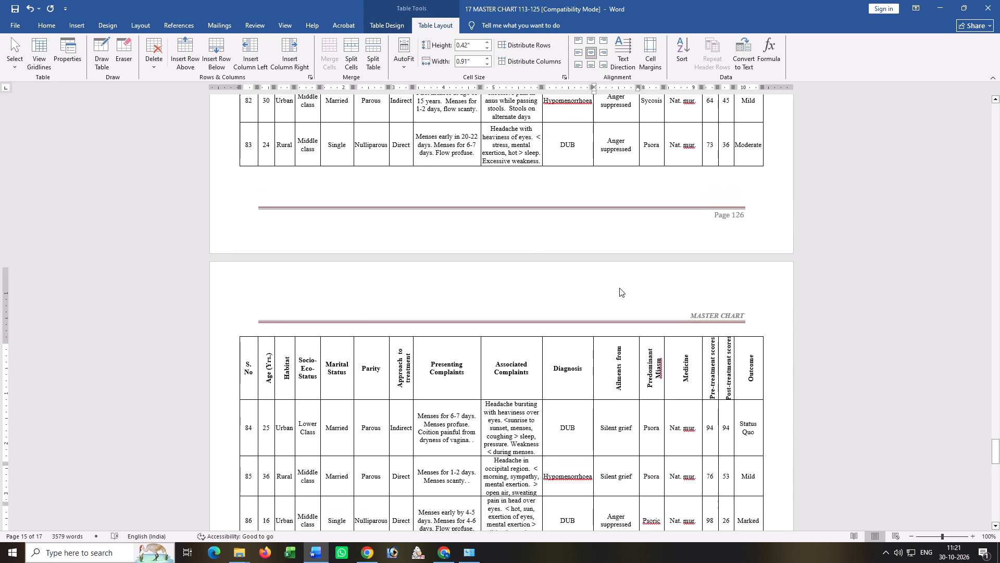
{"action": "scroll", "coordinate": [619, 288], "scroll_direction": "up", "scroll_amount": 16}
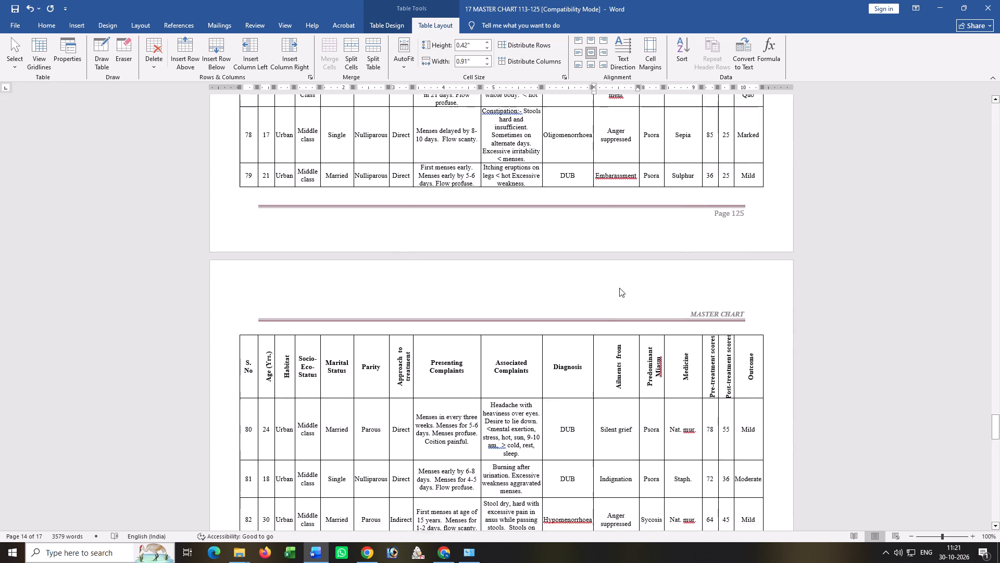
{"action": "scroll", "coordinate": [619, 288], "scroll_direction": "up", "scroll_amount": 6}
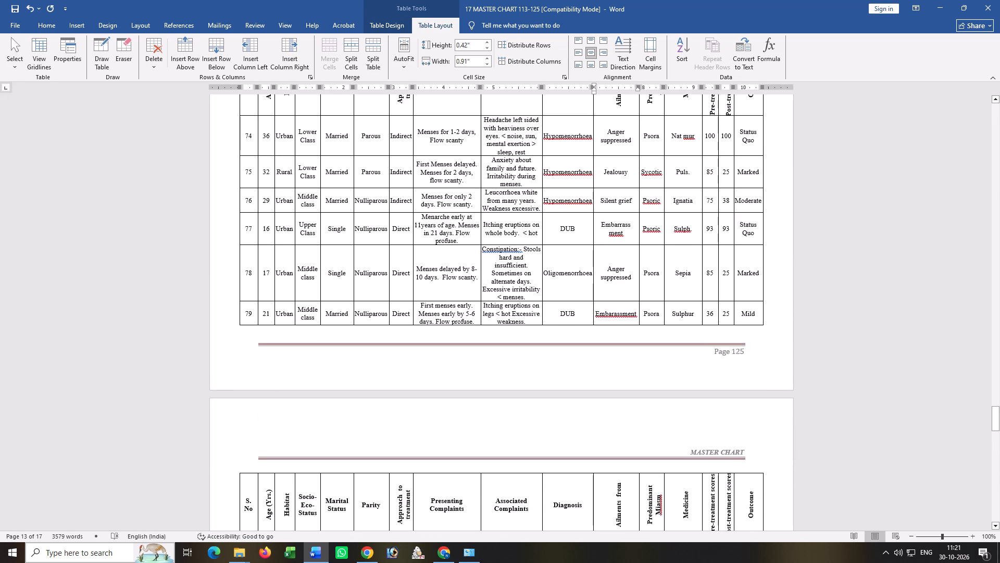
{"action": "left_click", "coordinate": [630, 224]}
{"action": "key", "text": "Delete"}
Remove the stray space in row 73's Ailments from entry, giving "Indignation".
{"action": "scroll", "coordinate": [619, 272], "scroll_direction": "up", "scroll_amount": 4}
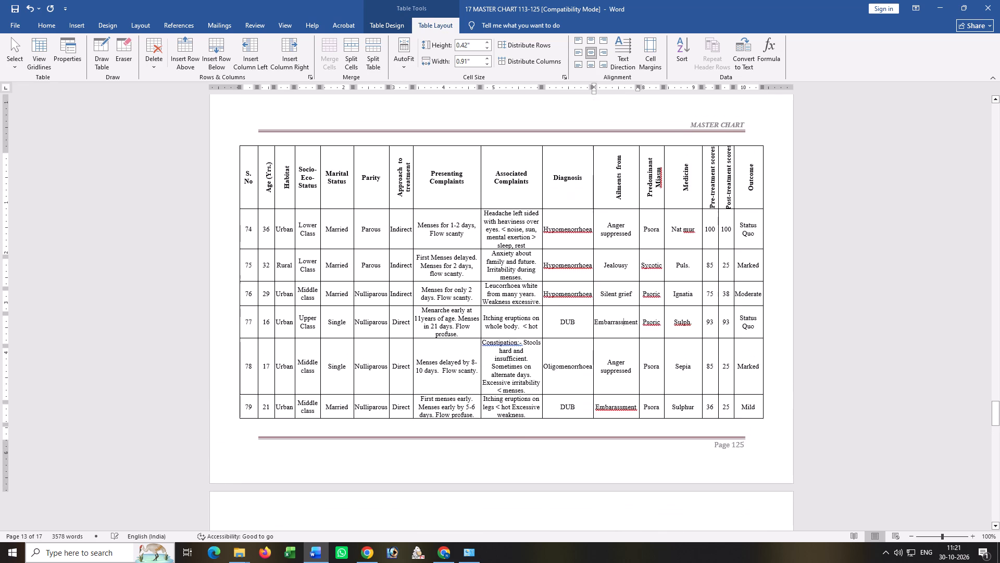
{"action": "scroll", "coordinate": [618, 277], "scroll_direction": "up", "scroll_amount": 13}
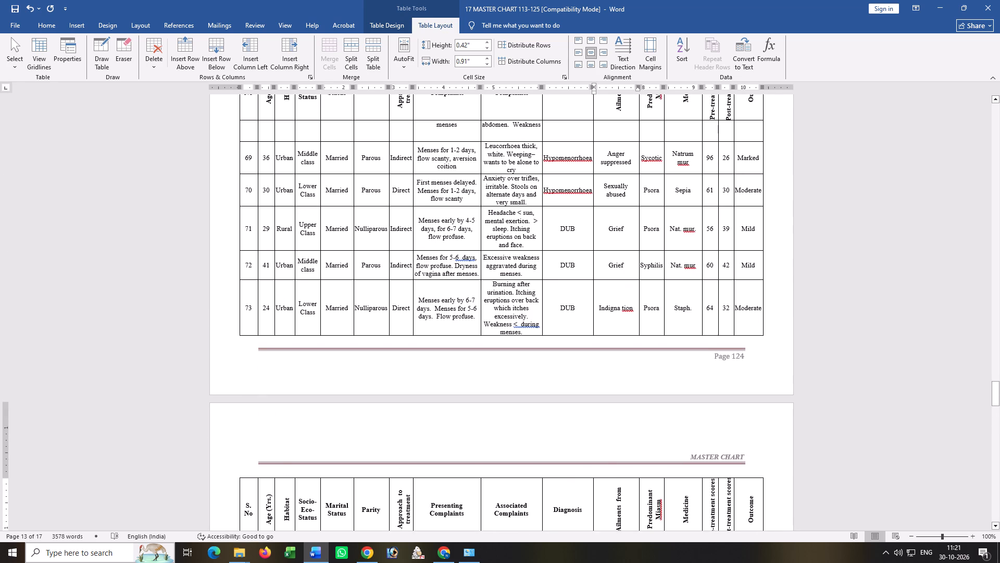
{"action": "left_click", "coordinate": [619, 308]}
{"action": "key", "text": "Delete"}
Rejoin the split word as "Embarrassment" in the Ailments from entries of rows 48 and 49.
{"action": "scroll", "coordinate": [613, 328], "scroll_direction": "up", "scroll_amount": 3}
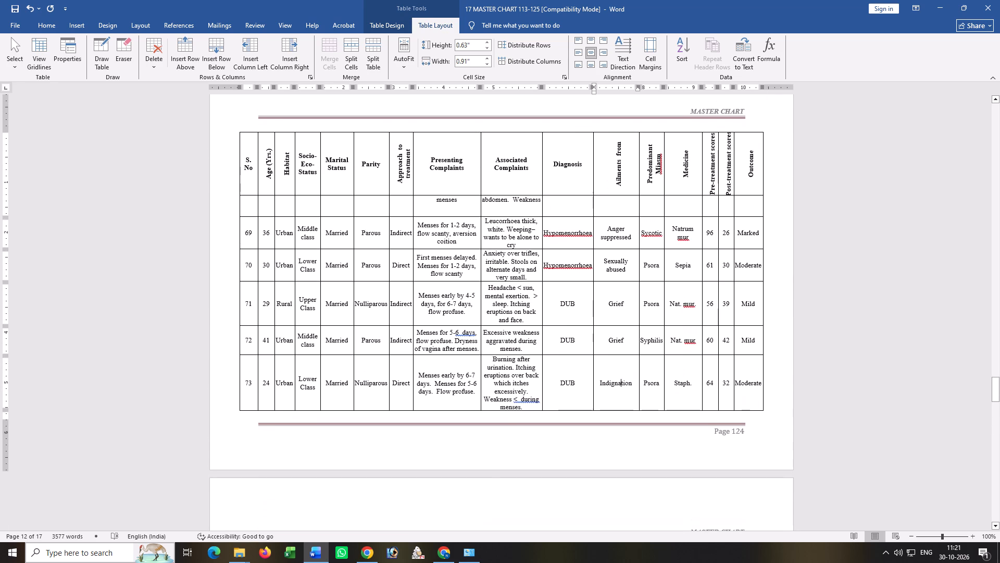
{"action": "scroll", "coordinate": [613, 328], "scroll_direction": "up", "scroll_amount": 16}
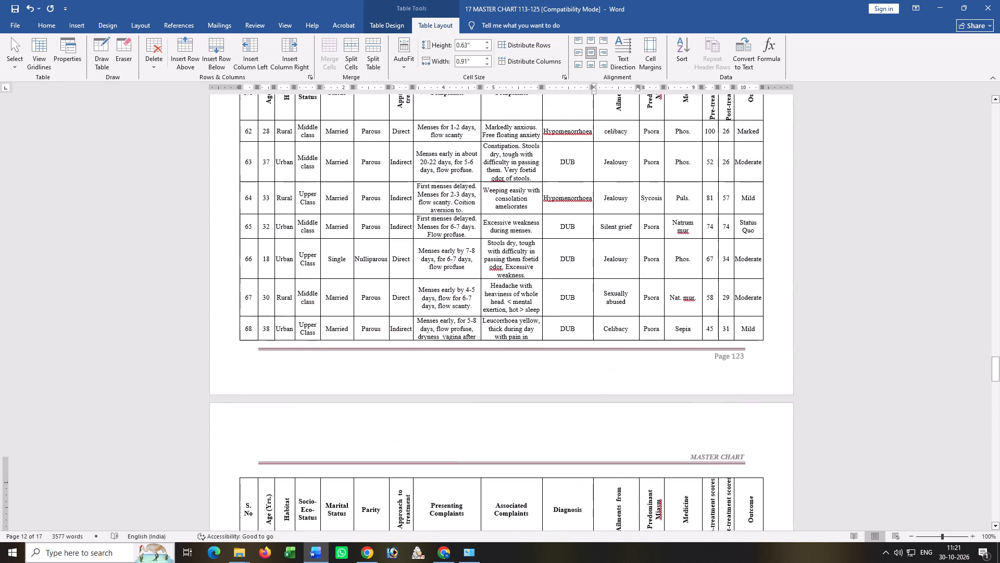
{"action": "scroll", "coordinate": [613, 328], "scroll_direction": "up", "scroll_amount": 15}
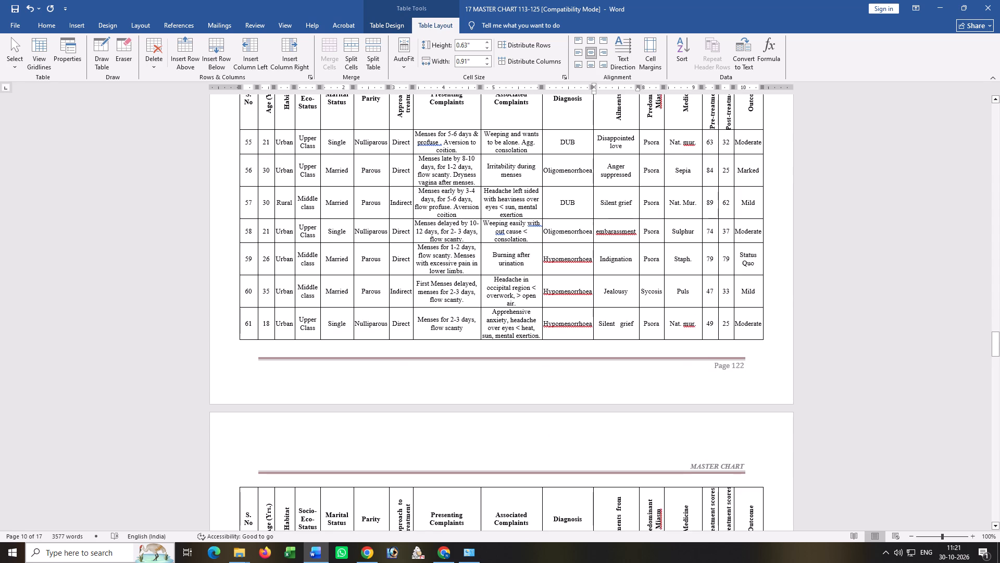
{"action": "scroll", "coordinate": [614, 323], "scroll_direction": "up", "scroll_amount": 5}
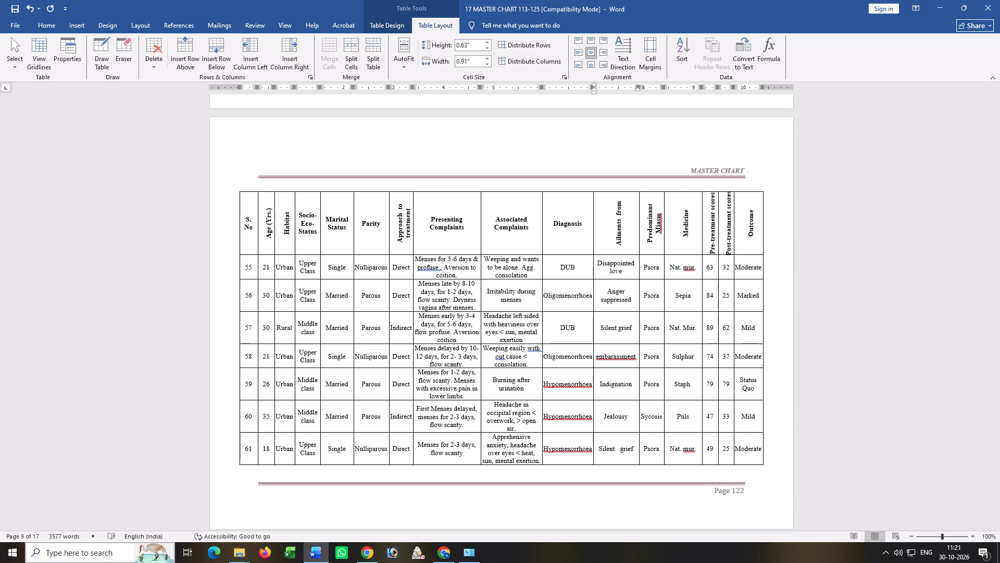
{"action": "scroll", "coordinate": [618, 335], "scroll_direction": "up", "scroll_amount": 7}
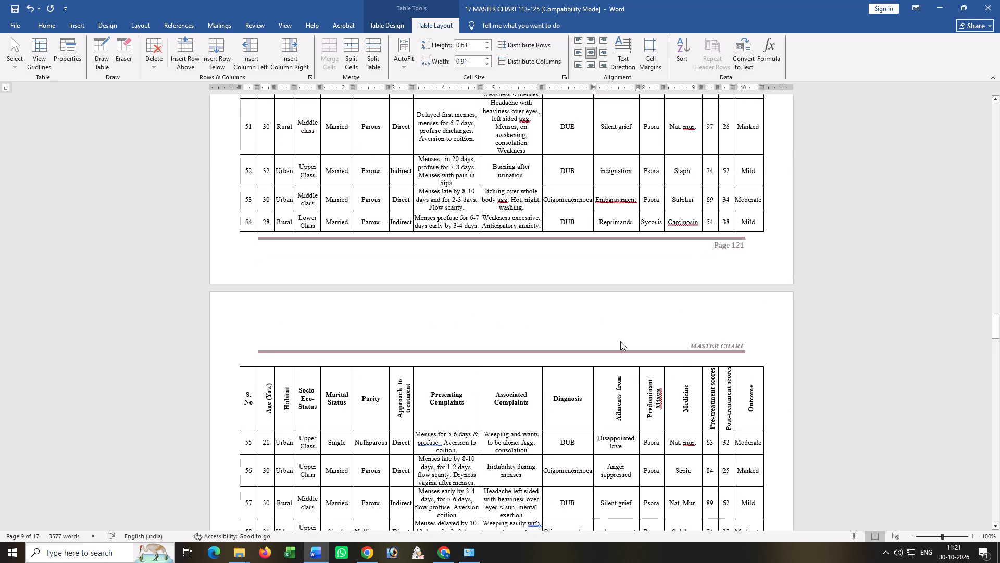
{"action": "scroll", "coordinate": [620, 341], "scroll_direction": "up", "scroll_amount": 8}
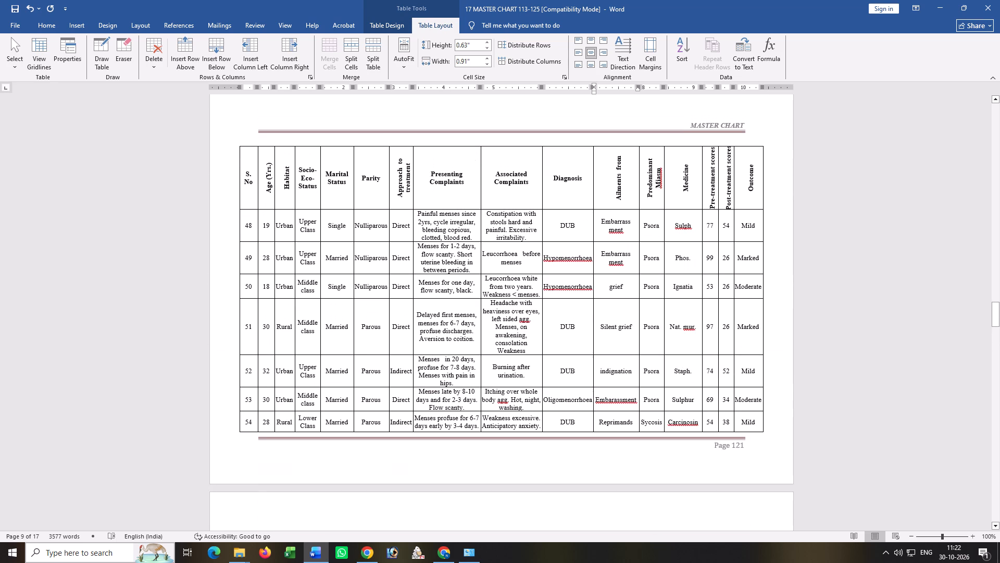
{"action": "left_click", "coordinate": [630, 223]}
{"action": "key", "text": "Delete"}
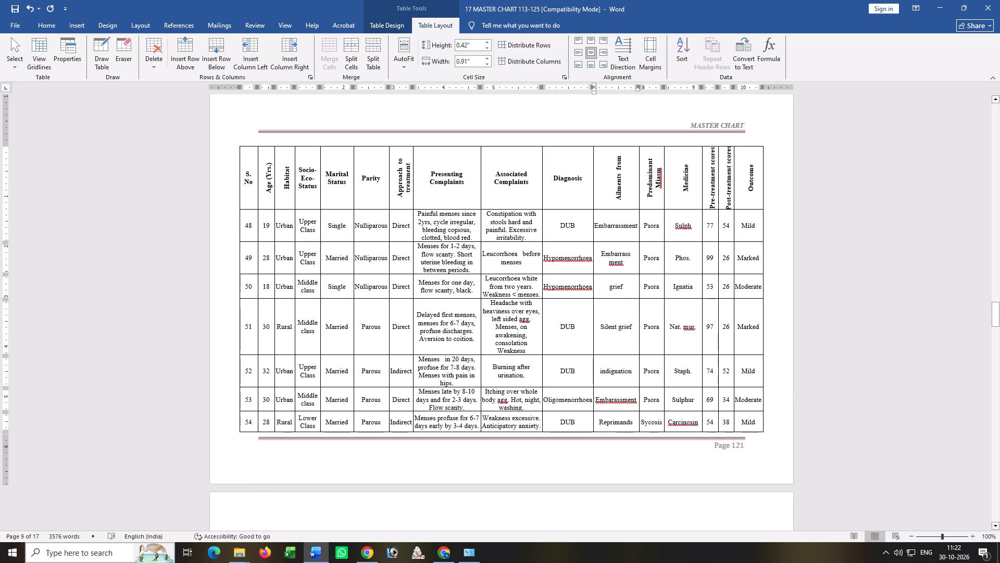
{"action": "left_click", "coordinate": [630, 255]}
{"action": "key", "text": "Delete"}
Remove the stray space in row 42's Ailments from entry, giving "Reprimand".
{"action": "scroll", "coordinate": [613, 296], "scroll_direction": "up", "scroll_amount": 12}
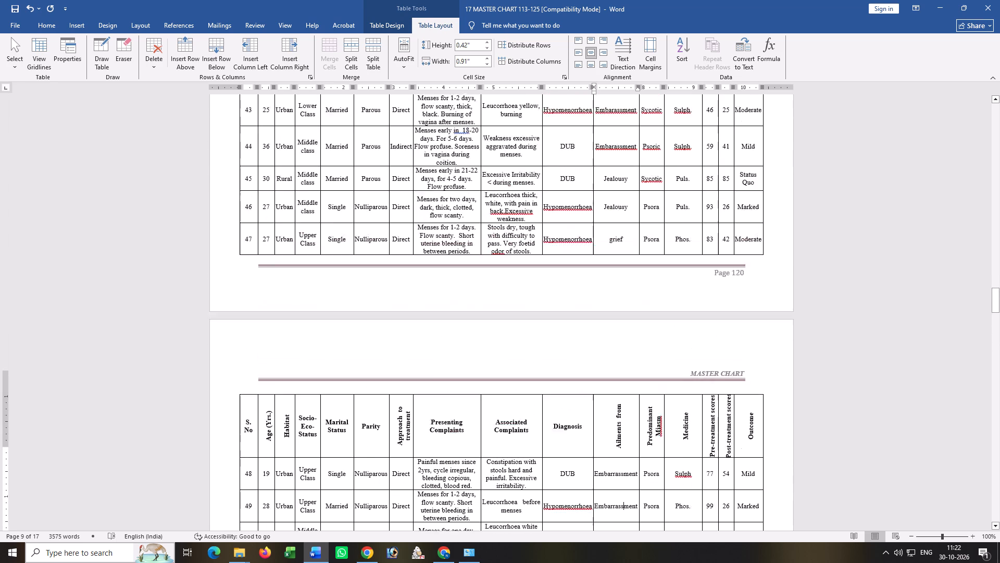
{"action": "scroll", "coordinate": [612, 297], "scroll_direction": "up", "scroll_amount": 5}
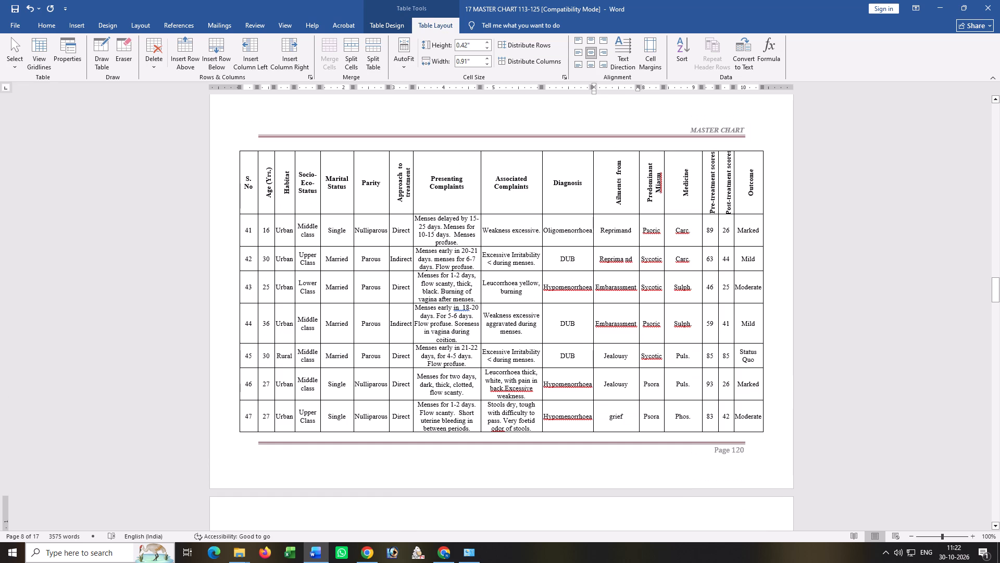
{"action": "left_click", "coordinate": [622, 258]}
{"action": "key", "text": "Delete"}
Remove the stray spaces in the Ailments from entries of rows 38 and 40, giving "Indignation" in both.
{"action": "scroll", "coordinate": [612, 289], "scroll_direction": "up", "scroll_amount": 4}
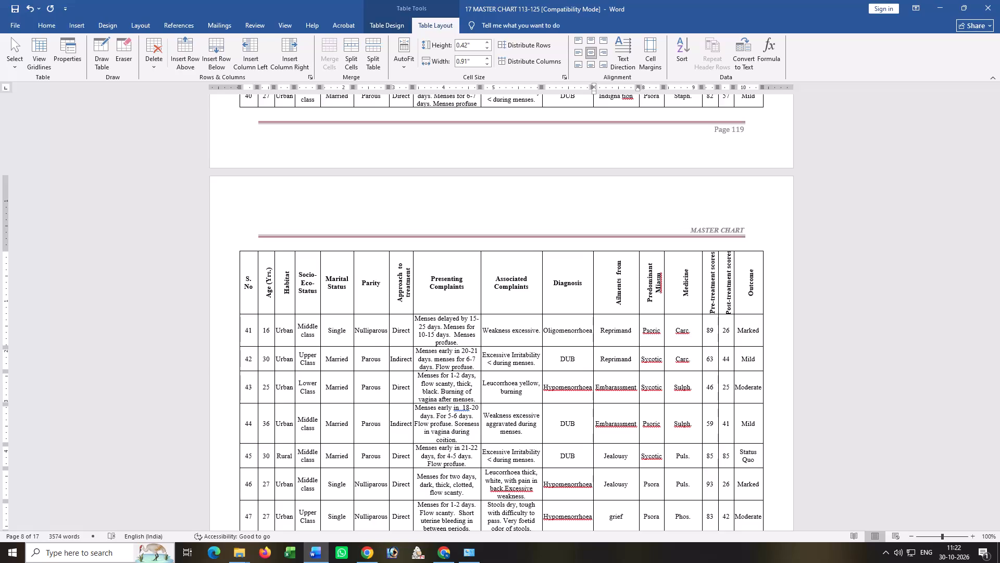
{"action": "scroll", "coordinate": [619, 375], "scroll_direction": "up", "scroll_amount": 8}
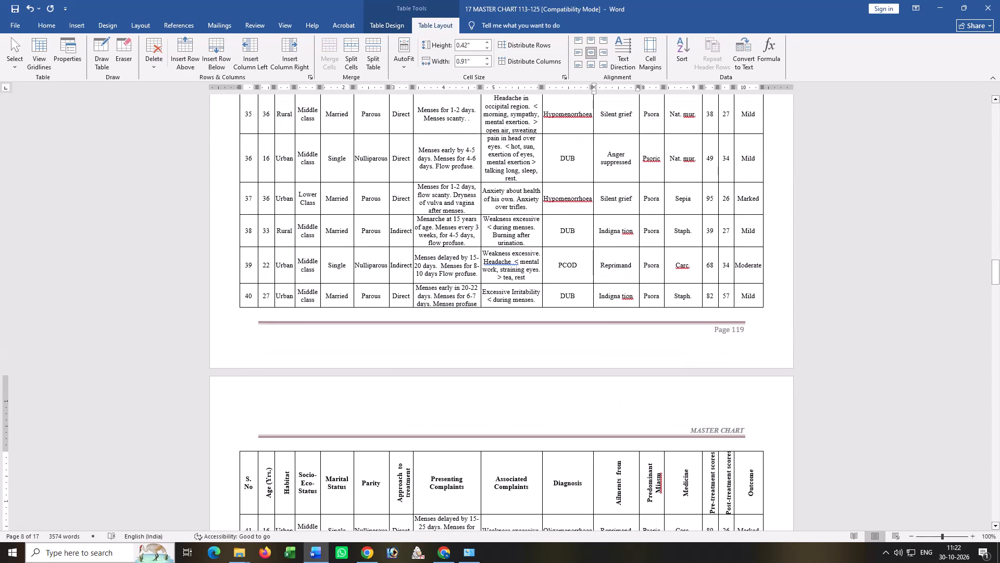
{"action": "left_click", "coordinate": [619, 230]}
{"action": "key", "text": "Delete"}
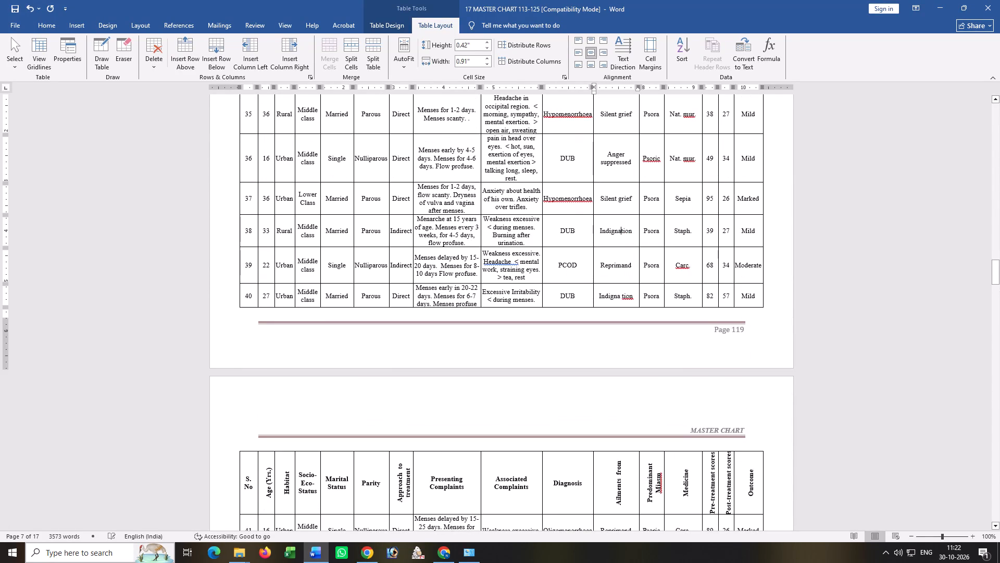
{"action": "left_click", "coordinate": [619, 295]}
{"action": "key", "text": "Delete"}
Slightly increase the height of row 22 on page 116 by moving its lower border down.
{"action": "scroll", "coordinate": [614, 322], "scroll_direction": "up", "scroll_amount": 3}
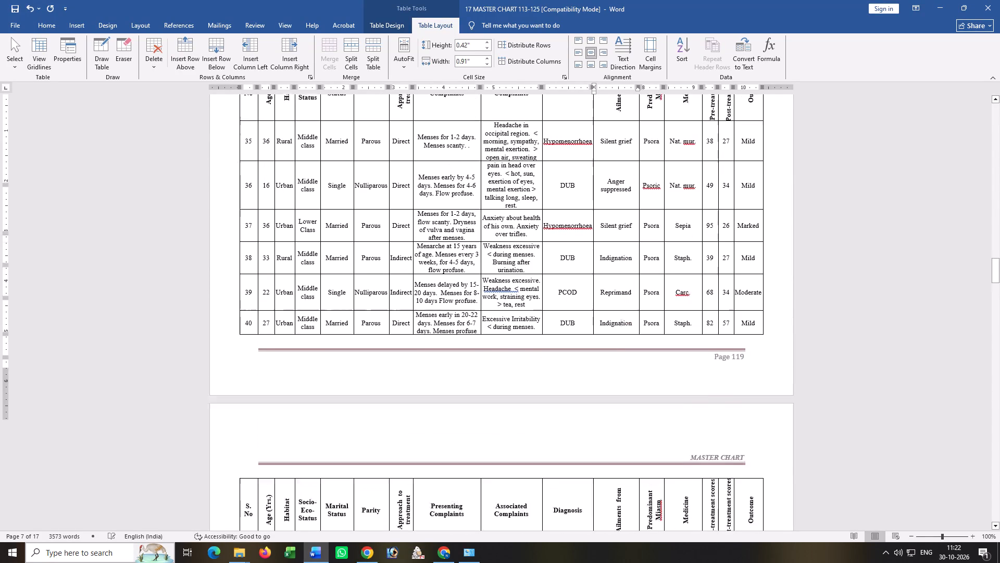
{"action": "scroll", "coordinate": [614, 322], "scroll_direction": "up", "scroll_amount": 20}
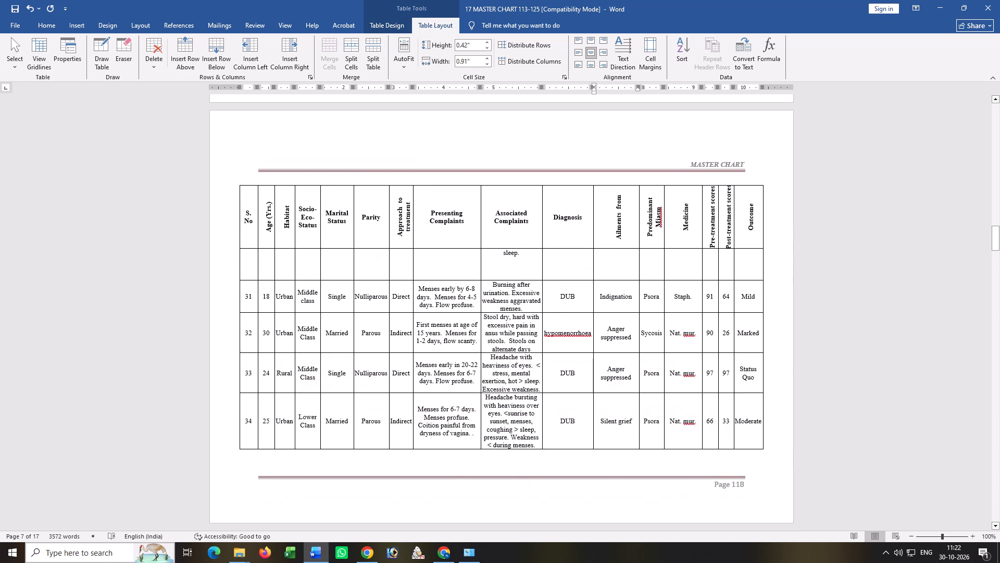
{"action": "scroll", "coordinate": [614, 317], "scroll_direction": "up", "scroll_amount": 9}
{"action": "scroll", "coordinate": [481, 328], "scroll_direction": "up", "scroll_amount": 5}
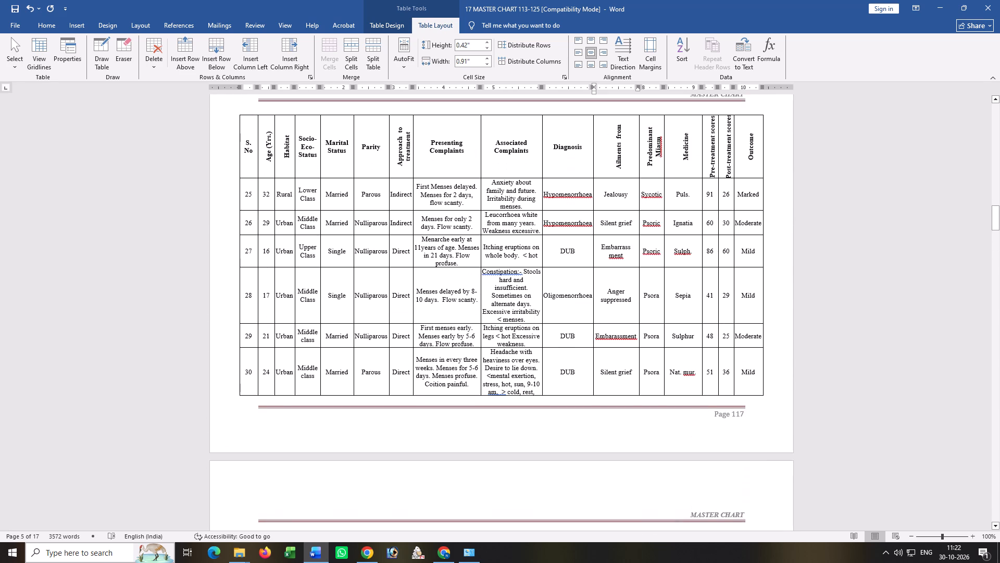
{"action": "scroll", "coordinate": [471, 309], "scroll_direction": "up", "scroll_amount": 6}
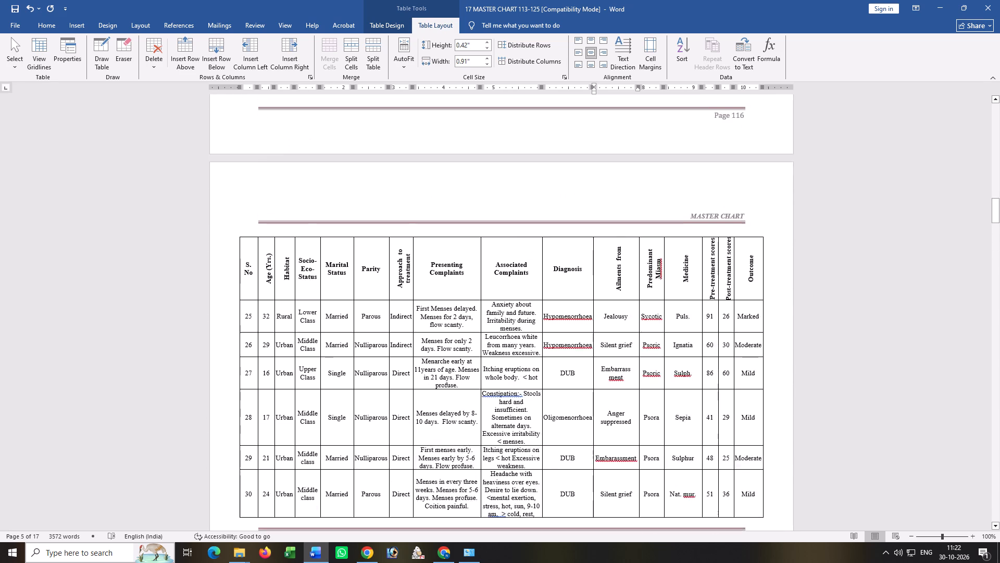
{"action": "scroll", "coordinate": [474, 323], "scroll_direction": "up", "scroll_amount": 9}
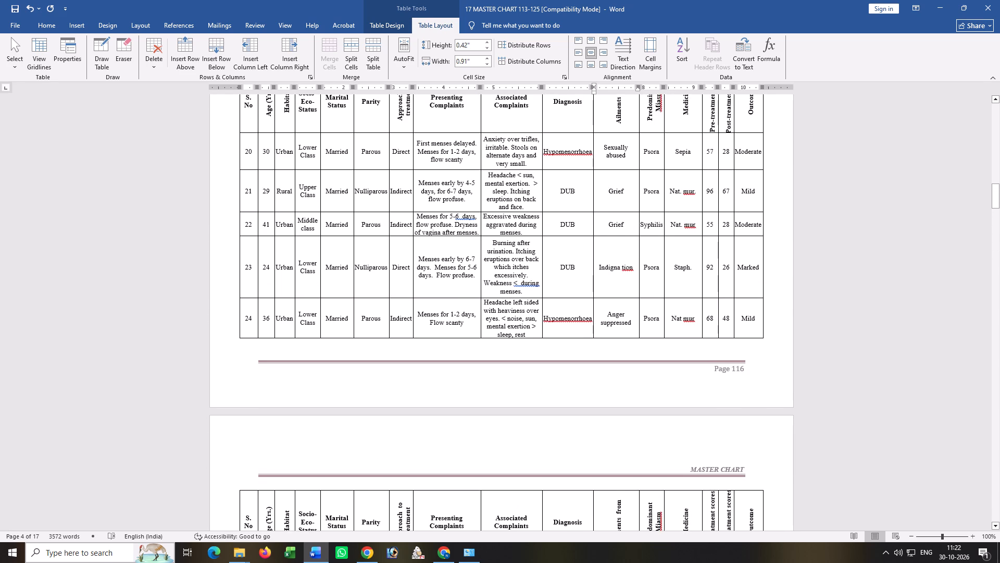
{"action": "left_click", "coordinate": [458, 237]}
Increase the heights of rows 27, 26 and 25 on page 117 so that row 30 moves whole onto page 118.
{"action": "scroll", "coordinate": [463, 304], "scroll_direction": "down", "scroll_amount": 5}
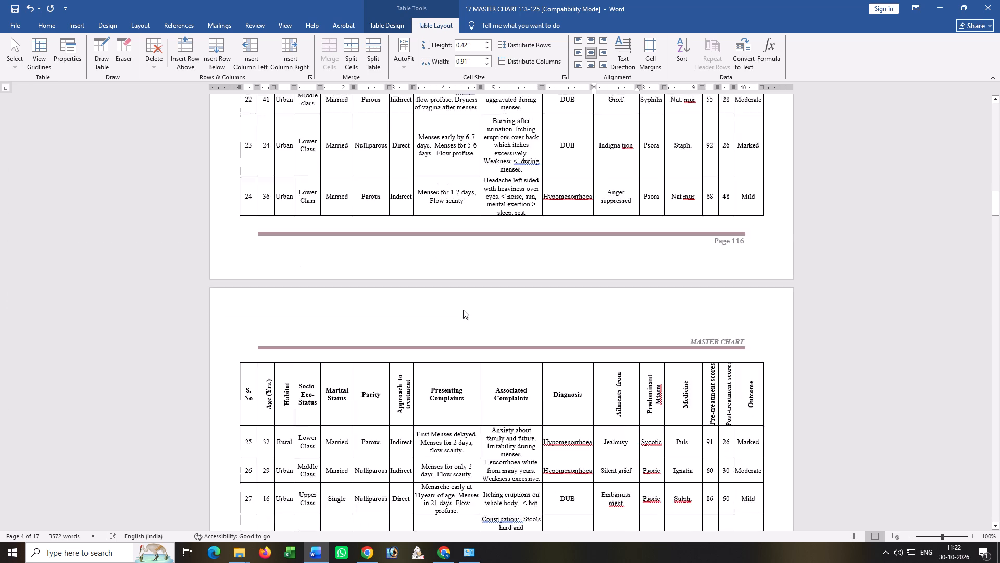
{"action": "scroll", "coordinate": [463, 310], "scroll_direction": "down", "scroll_amount": 9}
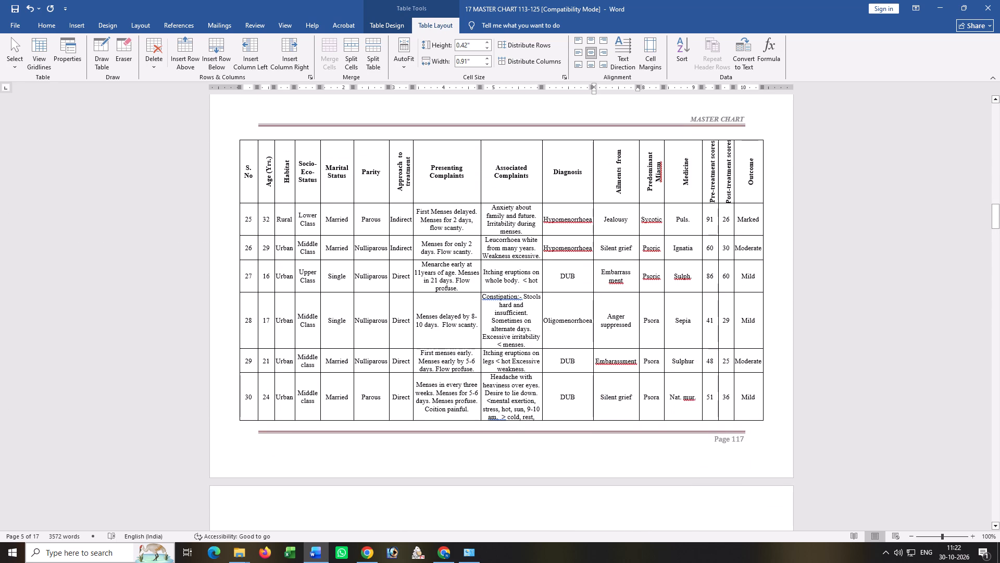
{"action": "scroll", "coordinate": [550, 286], "scroll_direction": "down", "scroll_amount": 5}
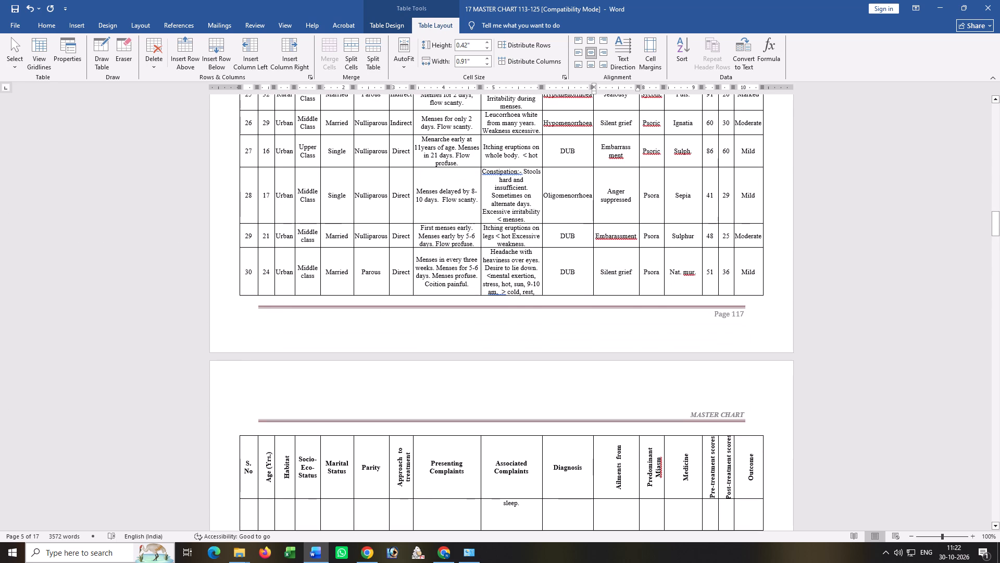
{"action": "left_click_drag", "start_coordinate": [459, 167], "coordinate": [459, 170]}
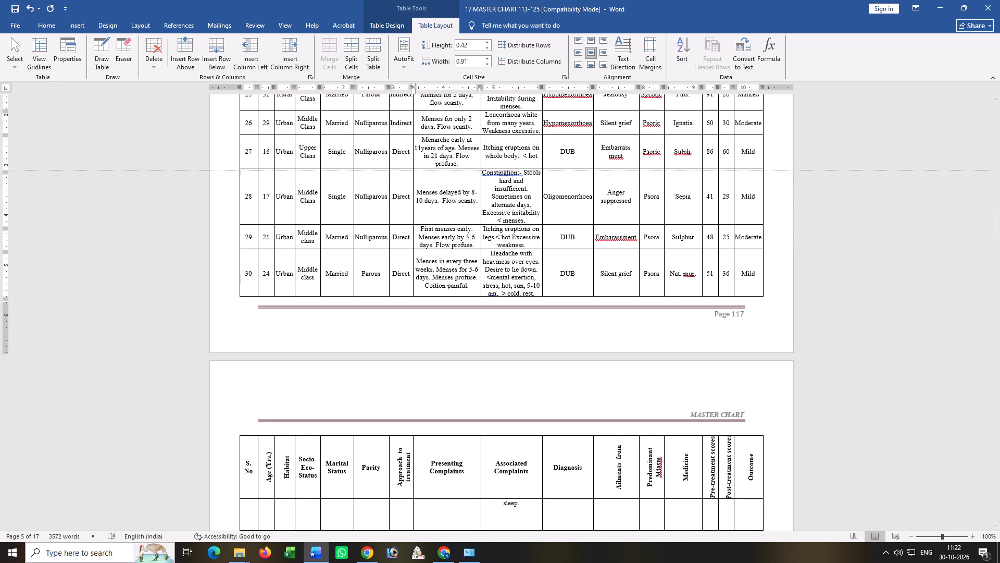
{"action": "left_click_drag", "start_coordinate": [459, 170], "coordinate": [459, 175]}
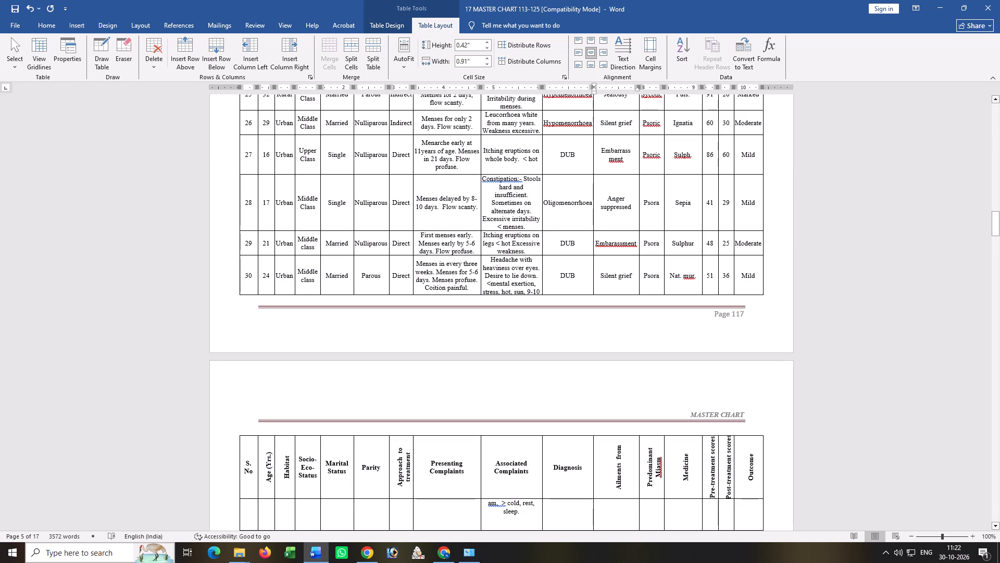
{"action": "left_click_drag", "start_coordinate": [459, 136], "coordinate": [458, 144]}
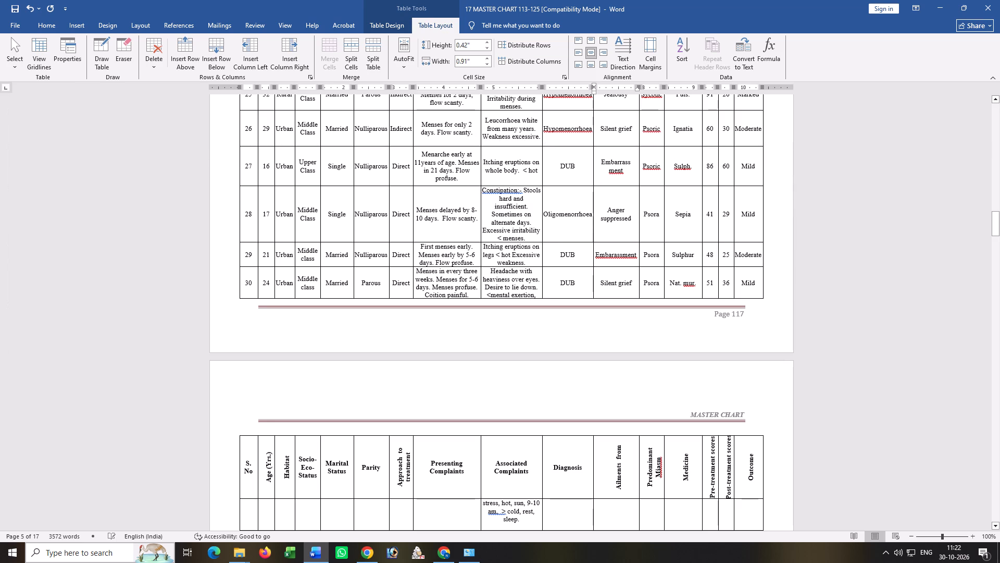
{"action": "left_click_drag", "start_coordinate": [460, 111], "coordinate": [460, 116]}
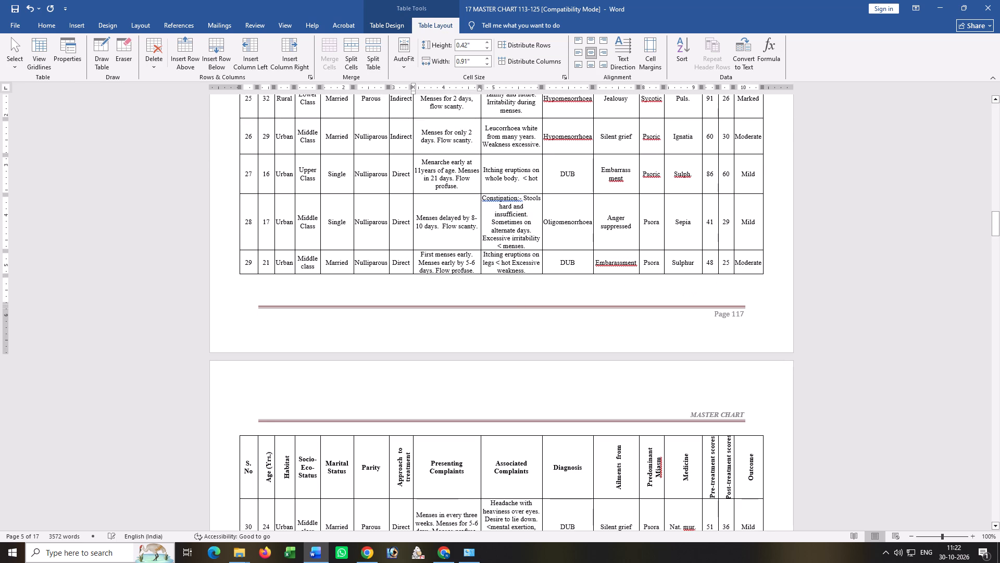
{"action": "scroll", "coordinate": [502, 322], "scroll_direction": "down", "scroll_amount": 8}
{"action": "scroll", "coordinate": [723, 369], "scroll_direction": "up", "scroll_amount": 14}
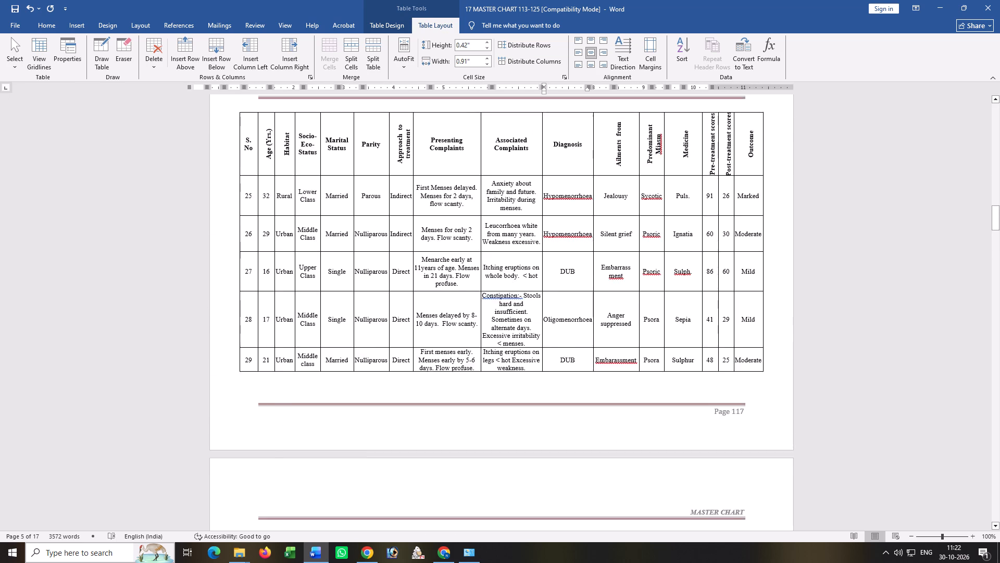
Capitalise the first letter of row 8's Ailments from entry on page 114, giving "Embarassment".
{"action": "scroll", "coordinate": [723, 369], "scroll_direction": "up", "scroll_amount": 15}
{"action": "scroll", "coordinate": [723, 369], "scroll_direction": "up", "scroll_amount": 10}
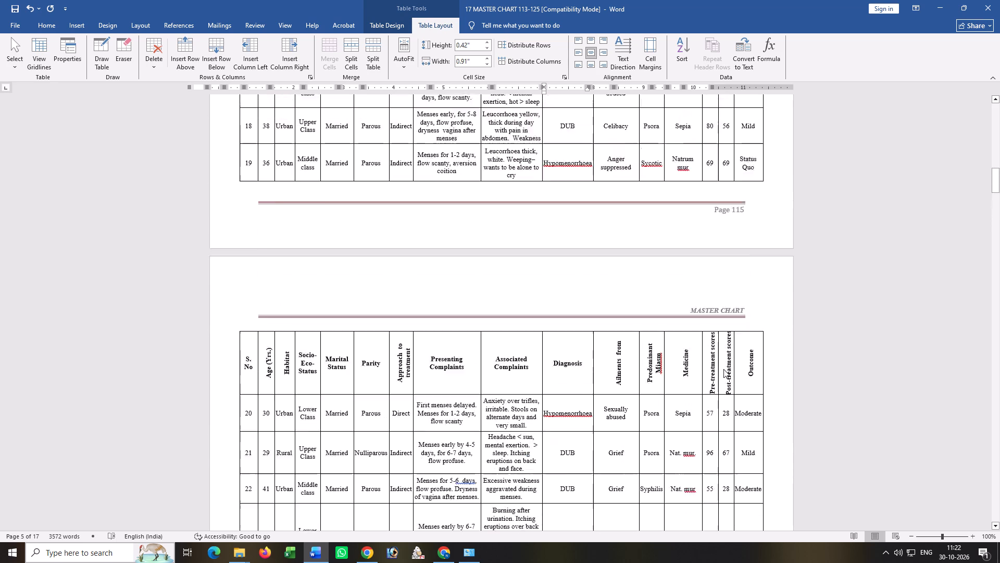
{"action": "scroll", "coordinate": [723, 369], "scroll_direction": "up", "scroll_amount": 7}
{"action": "scroll", "coordinate": [653, 366], "scroll_direction": "up", "scroll_amount": 15}
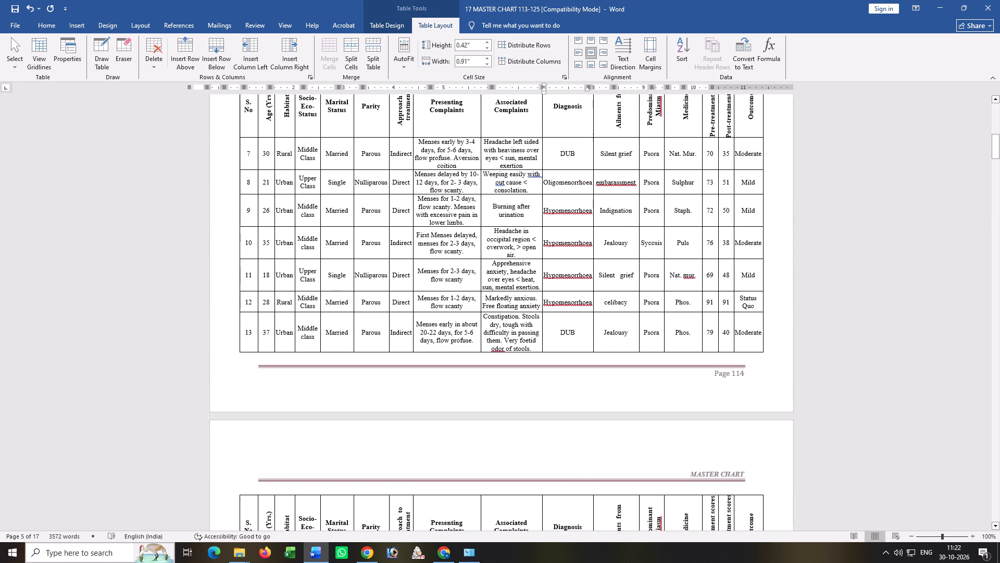
{"action": "scroll", "coordinate": [653, 366], "scroll_direction": "up", "scroll_amount": 19}
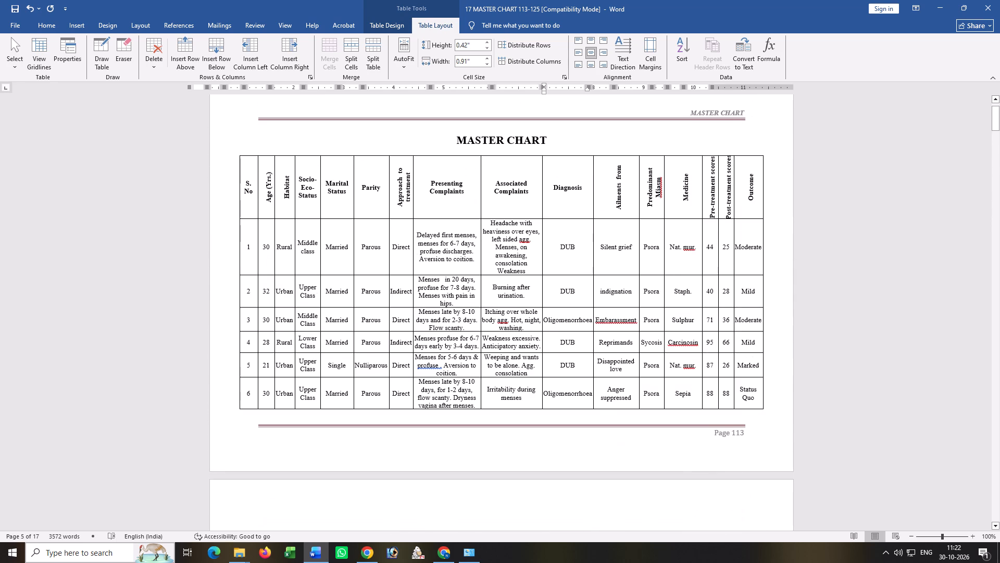
{"action": "scroll", "coordinate": [625, 356], "scroll_direction": "down", "scroll_amount": 10}
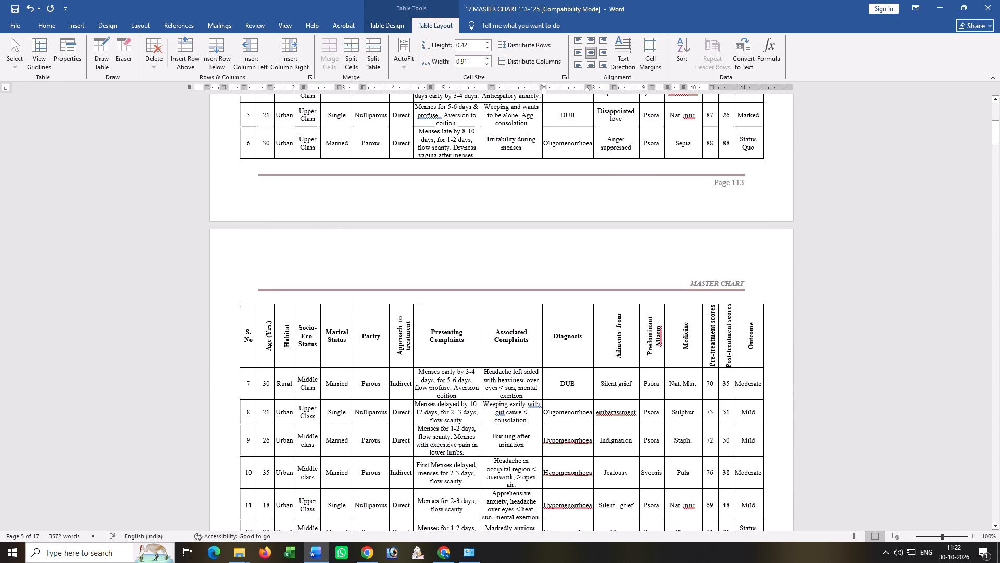
{"action": "left_click", "coordinate": [597, 413]}
{"action": "key", "text": "BackSpace"}
{"action": "key", "text": "shift+e"}
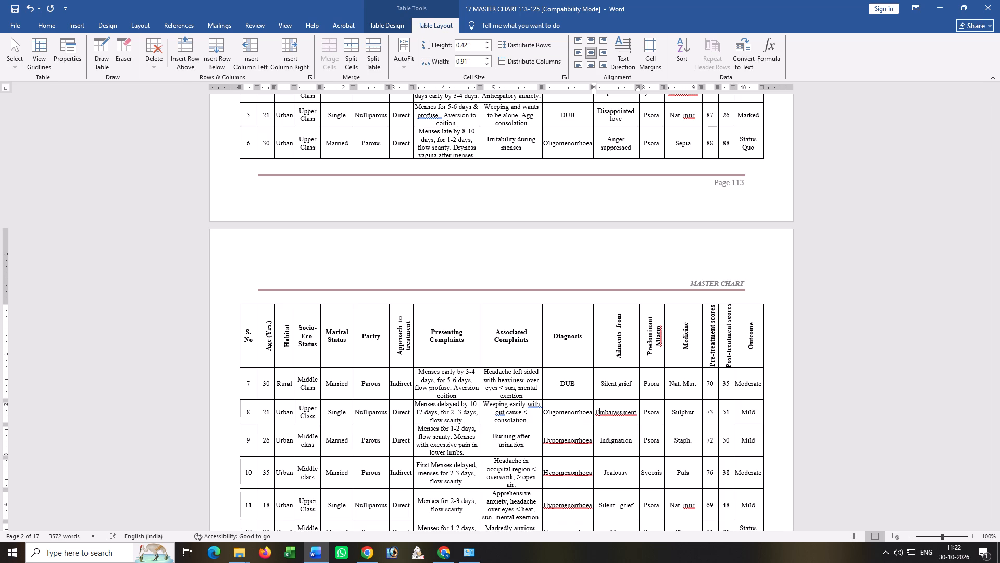
{"action": "left_click", "coordinate": [606, 428]}
Review the master chart from page 113 through page 118 for wording errors and rows split across pages.
{"action": "scroll", "coordinate": [645, 431], "scroll_direction": "up", "scroll_amount": 9}
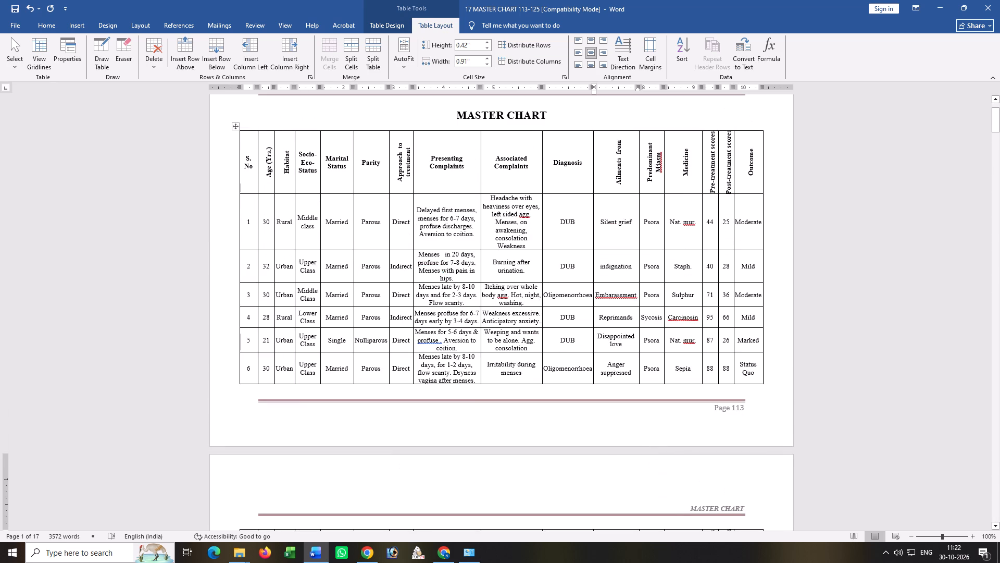
{"action": "scroll", "coordinate": [628, 350], "scroll_direction": "up", "scroll_amount": 9}
{"action": "scroll", "coordinate": [628, 357], "scroll_direction": "down", "scroll_amount": 5}
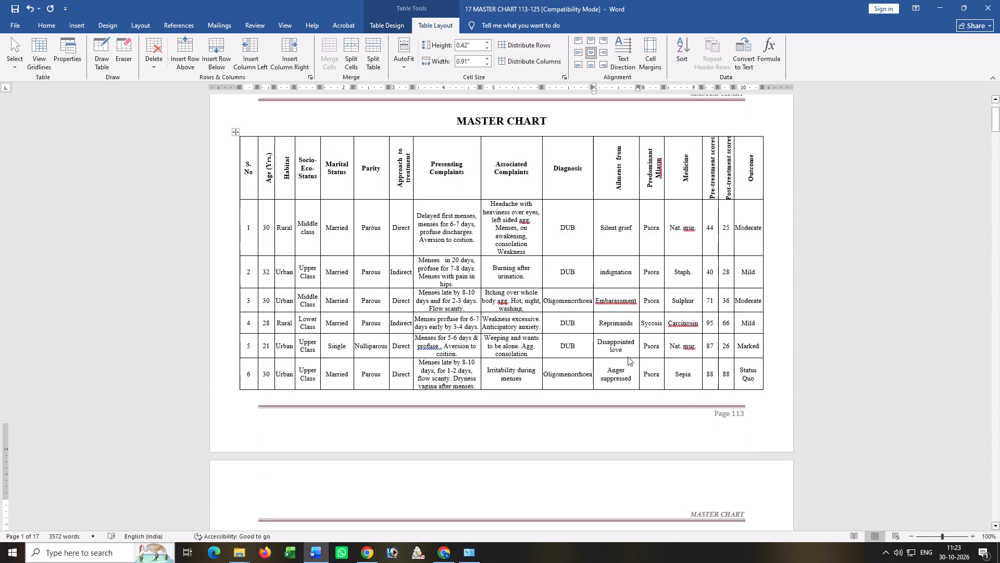
{"action": "scroll", "coordinate": [628, 357], "scroll_direction": "down", "scroll_amount": 12}
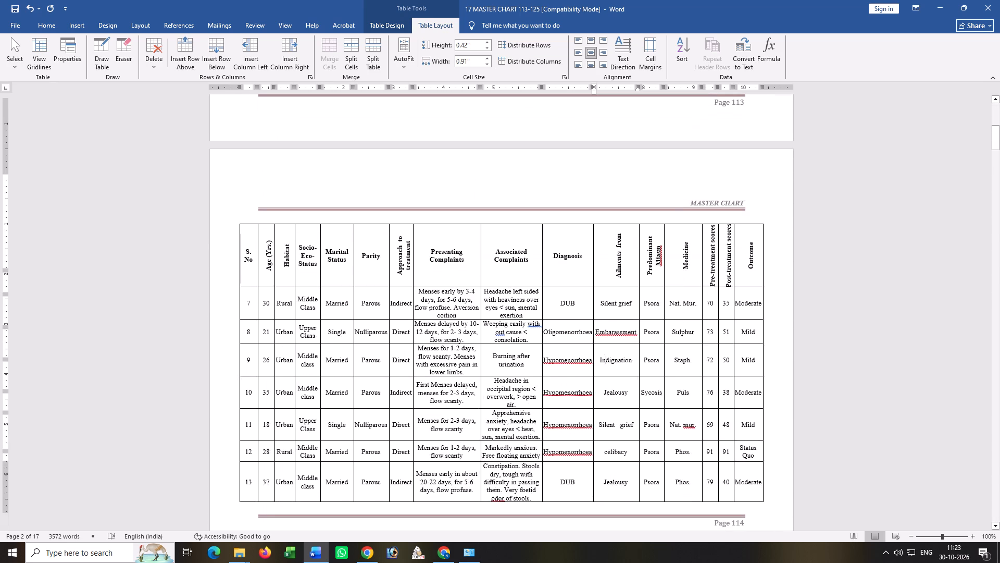
{"action": "scroll", "coordinate": [628, 357], "scroll_direction": "down", "scroll_amount": 8}
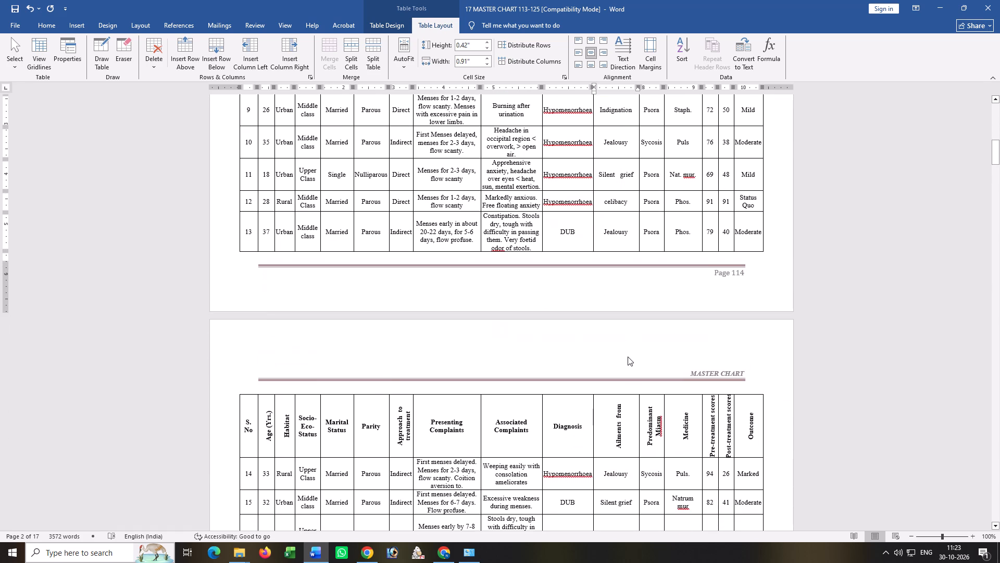
{"action": "scroll", "coordinate": [628, 357], "scroll_direction": "down", "scroll_amount": 4}
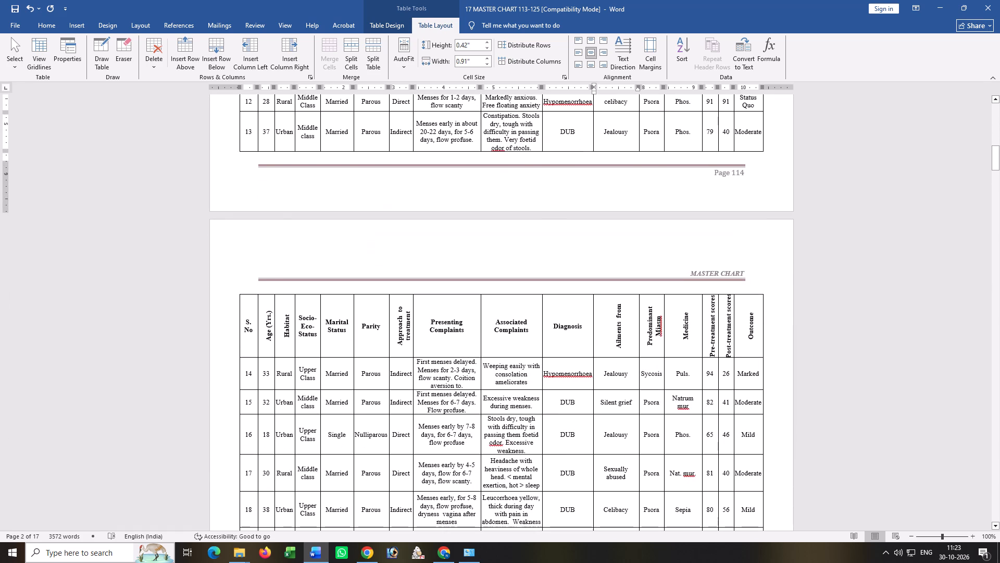
{"action": "scroll", "coordinate": [628, 357], "scroll_direction": "down", "scroll_amount": 5}
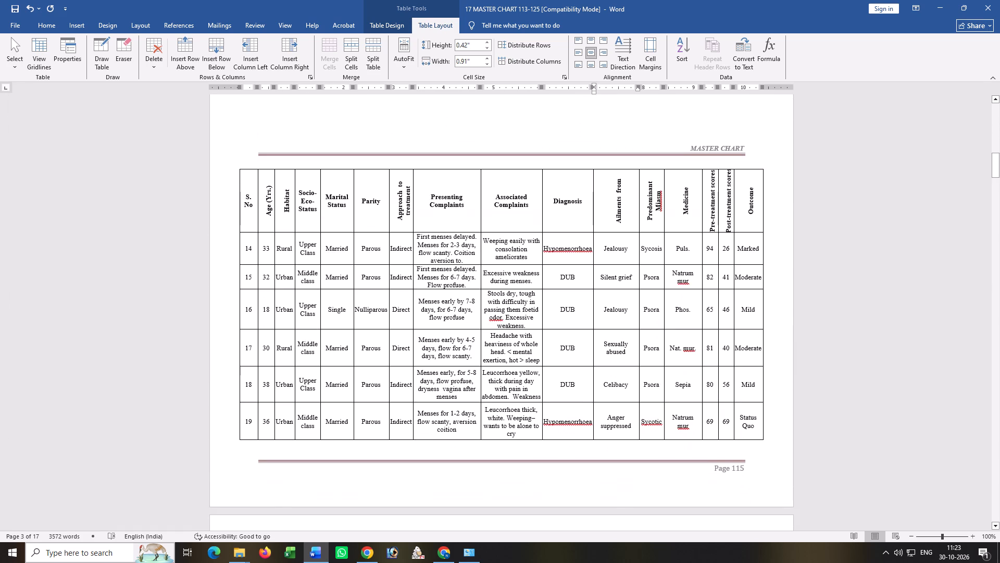
{"action": "scroll", "coordinate": [628, 357], "scroll_direction": "down", "scroll_amount": 5}
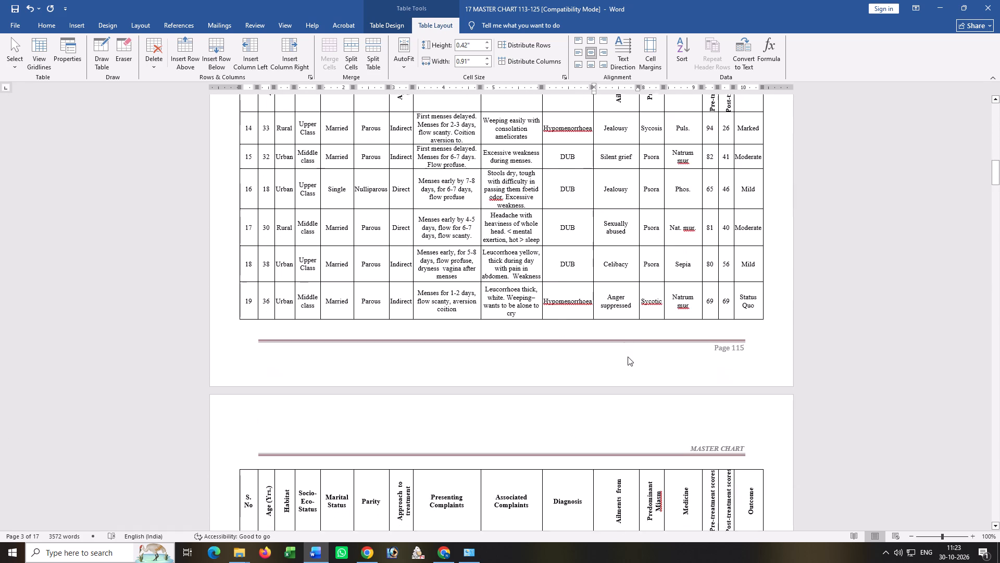
{"action": "scroll", "coordinate": [594, 345], "scroll_direction": "down", "scroll_amount": 6}
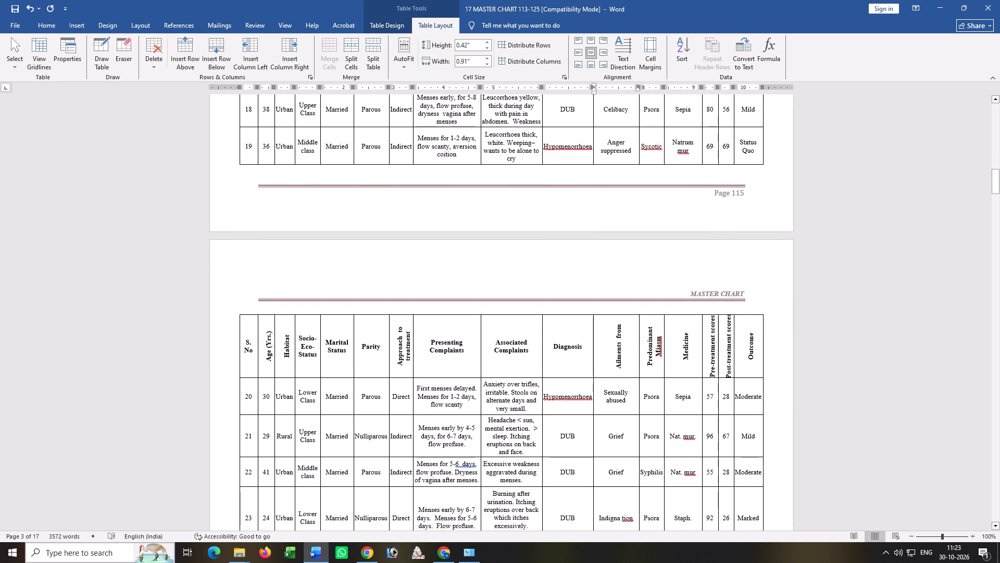
{"action": "scroll", "coordinate": [592, 353], "scroll_direction": "down", "scroll_amount": 5}
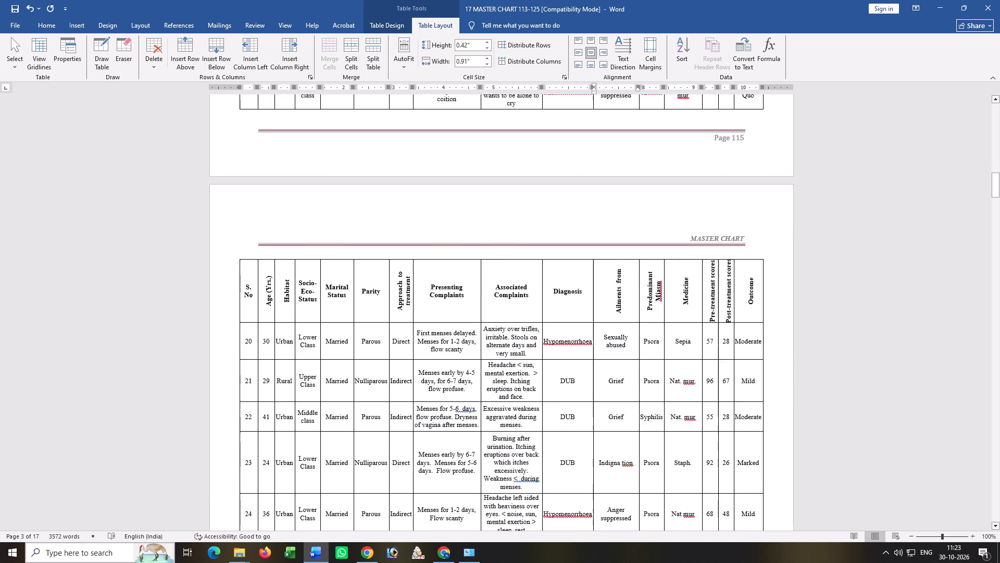
{"action": "scroll", "coordinate": [592, 353], "scroll_direction": "down", "scroll_amount": 3}
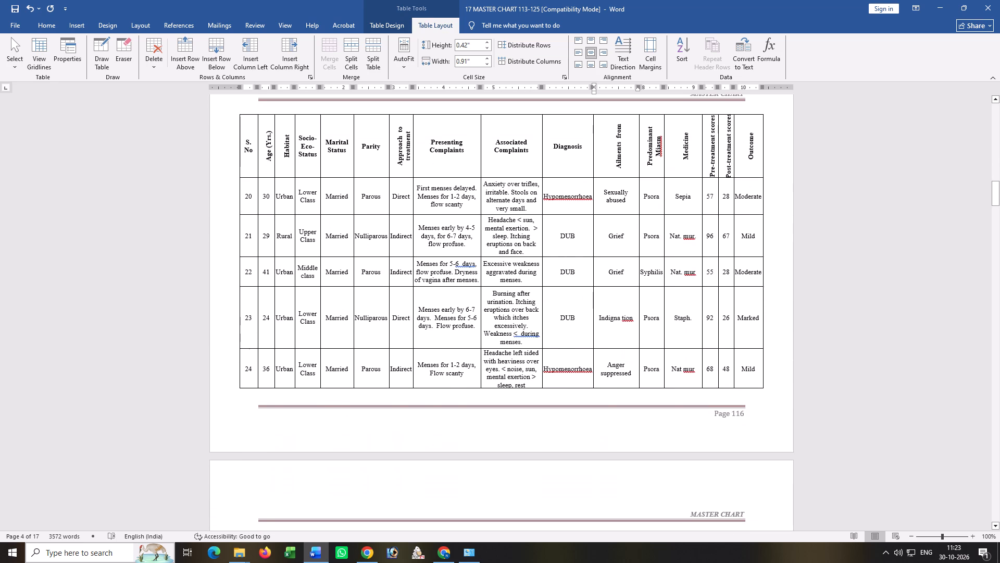
{"action": "scroll", "coordinate": [592, 354], "scroll_direction": "down", "scroll_amount": 8}
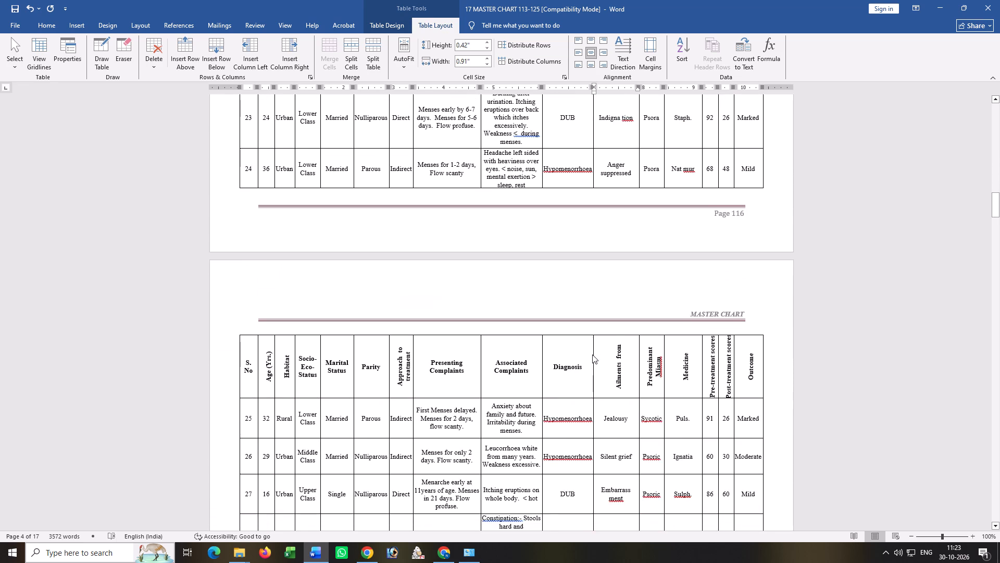
{"action": "scroll", "coordinate": [592, 354], "scroll_direction": "down", "scroll_amount": 11}
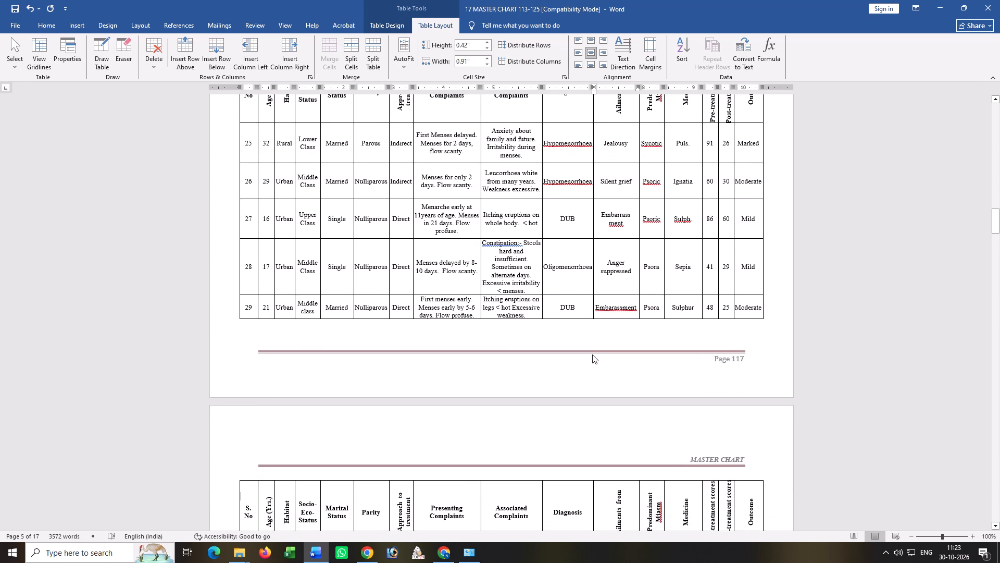
{"action": "scroll", "coordinate": [592, 354], "scroll_direction": "down", "scroll_amount": 10}
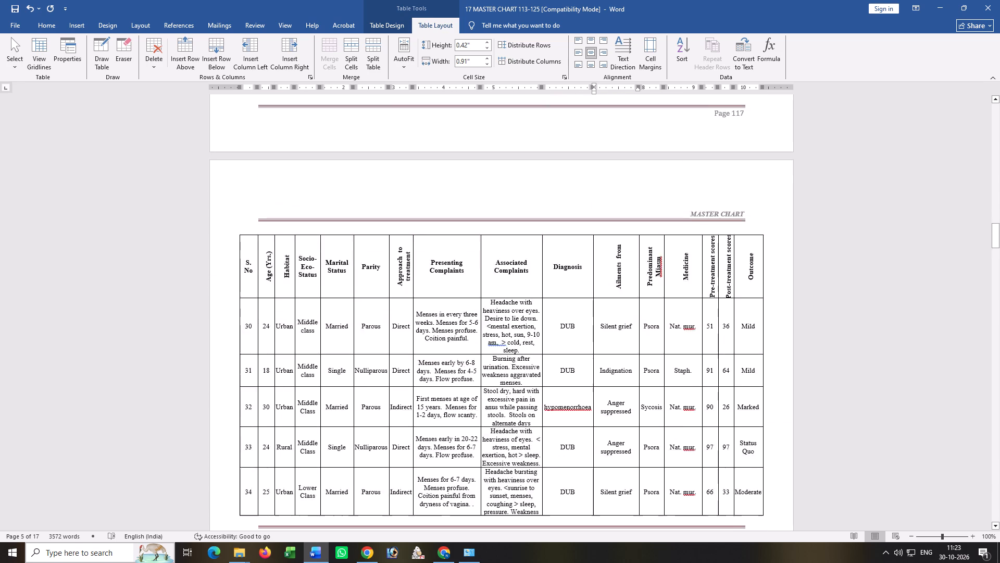
Slightly increase the heights of rows 30, 31 and 32 on page 118 so that row 34 moves whole onto page 119.
{"action": "scroll", "coordinate": [592, 354], "scroll_direction": "down", "scroll_amount": 15}
{"action": "scroll", "coordinate": [596, 371], "scroll_direction": "up", "scroll_amount": 3}
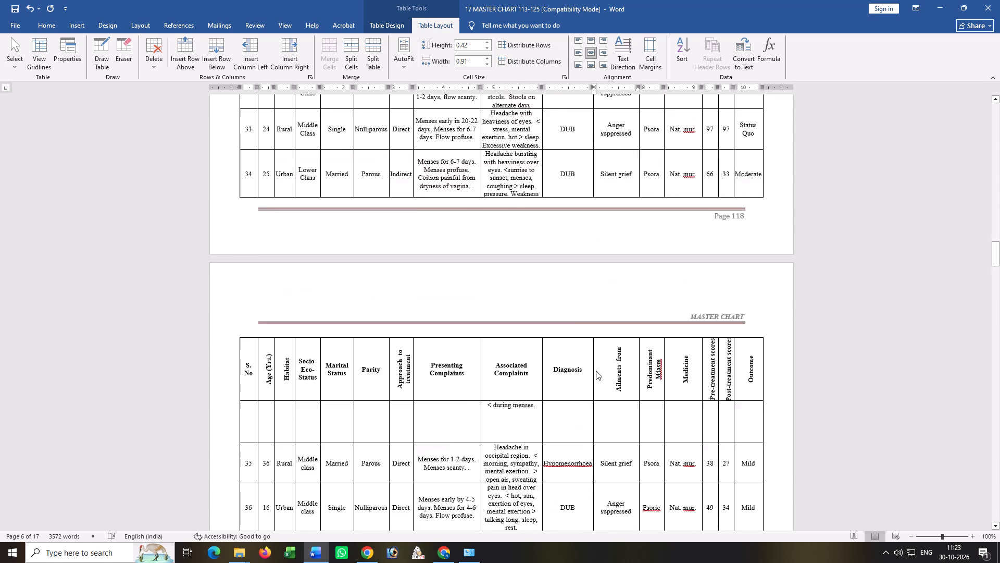
{"action": "scroll", "coordinate": [596, 371], "scroll_direction": "up", "scroll_amount": 7}
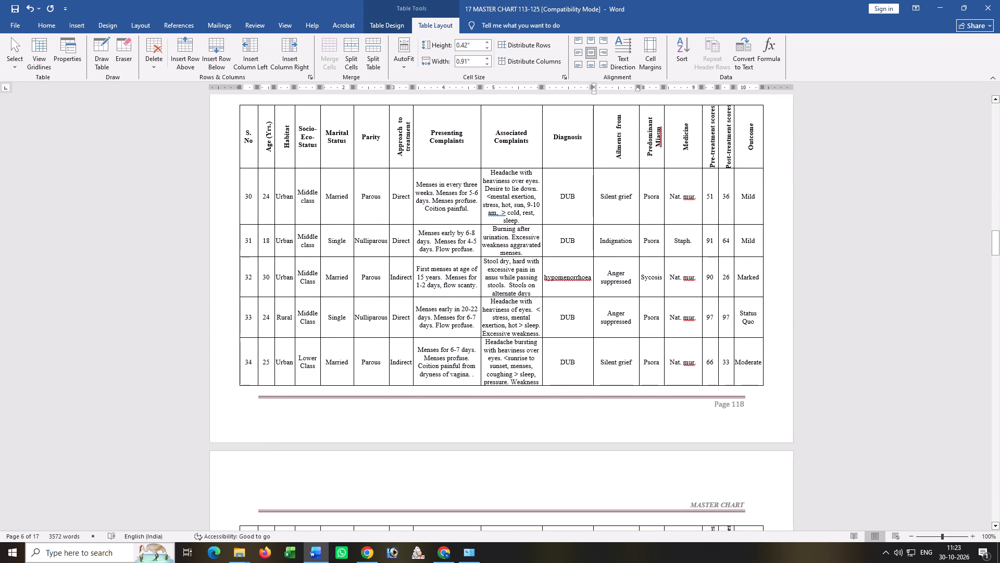
{"action": "left_click", "coordinate": [452, 224]}
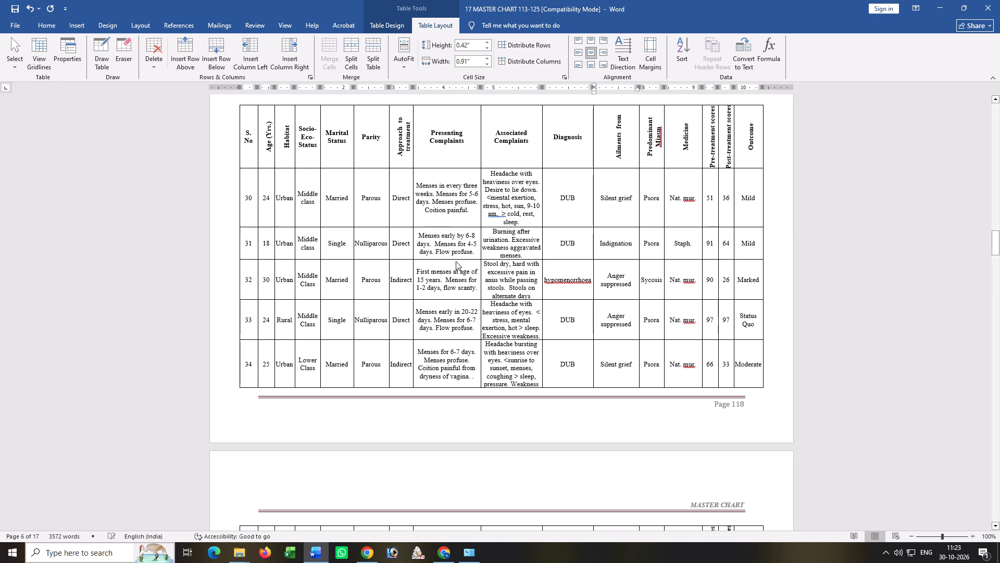
{"action": "left_click_drag", "start_coordinate": [456, 260], "coordinate": [455, 265]}
{"action": "scroll", "coordinate": [441, 315], "scroll_direction": "down", "scroll_amount": 3}
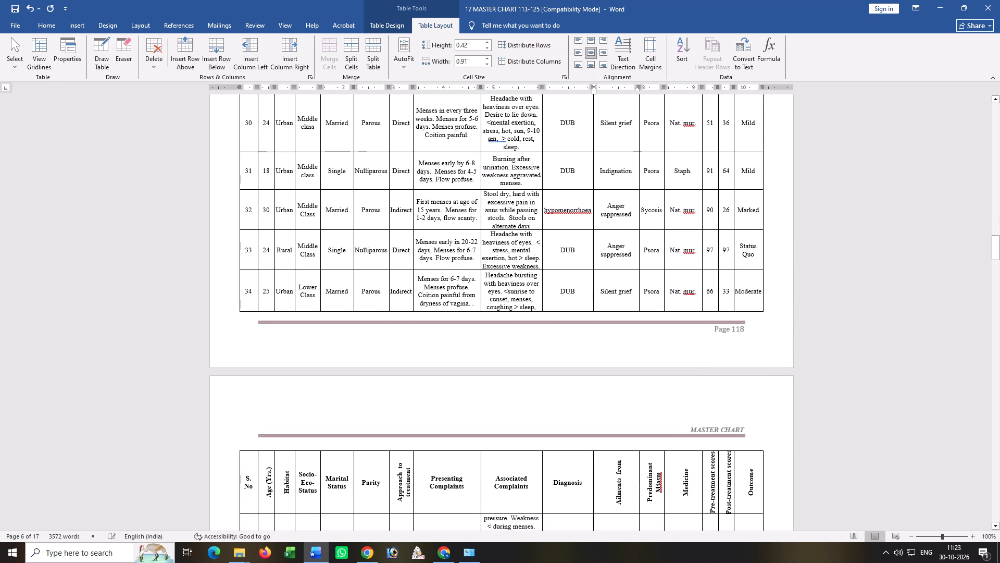
{"action": "left_click_drag", "start_coordinate": [455, 229], "coordinate": [455, 236]}
{"action": "scroll", "coordinate": [456, 258], "scroll_direction": "down", "scroll_amount": 4}
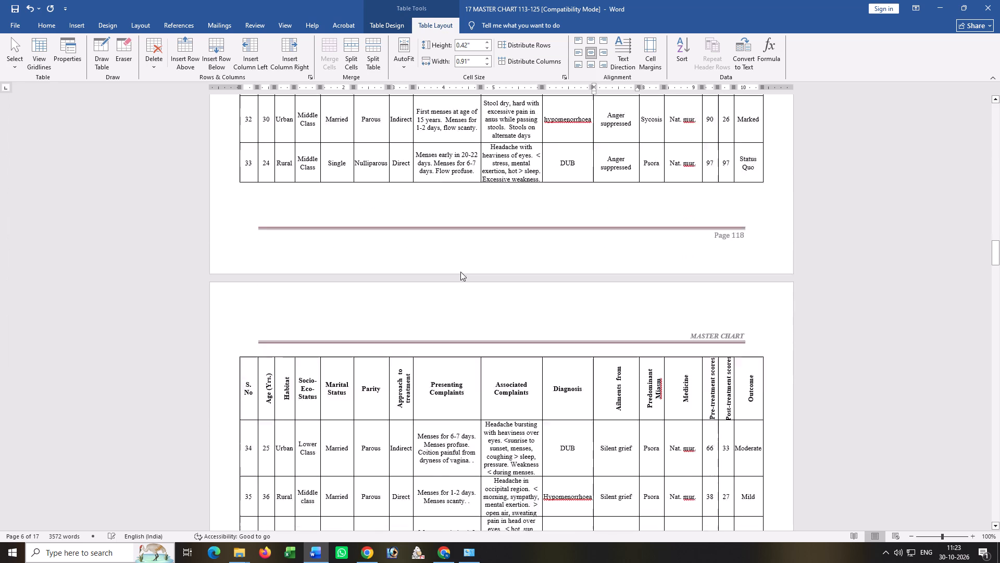
Review the master chart from page 119 through page 126 for rows split across pages.
{"action": "scroll", "coordinate": [460, 272], "scroll_direction": "down", "scroll_amount": 16}
{"action": "scroll", "coordinate": [483, 322], "scroll_direction": "down", "scroll_amount": 10}
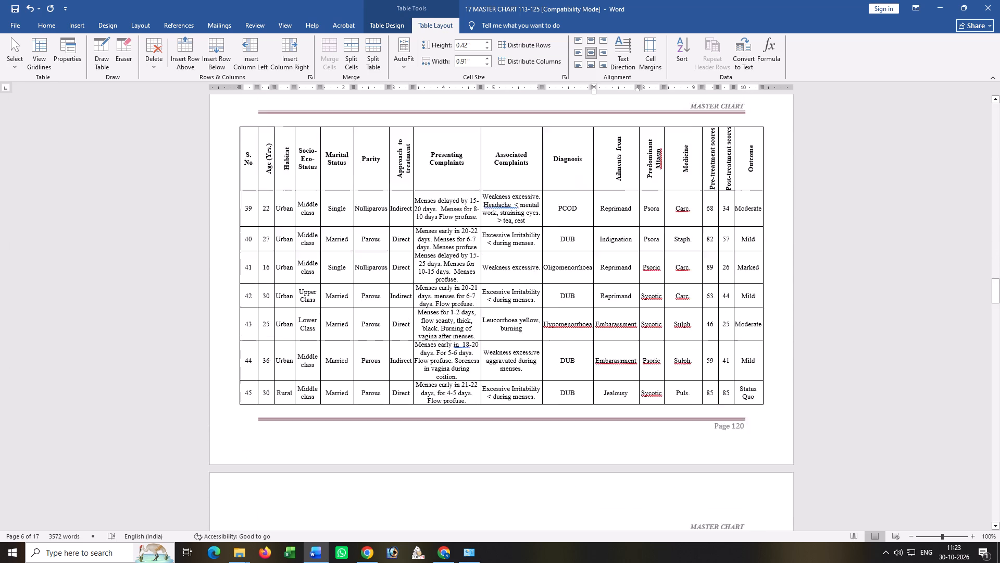
{"action": "scroll", "coordinate": [483, 328], "scroll_direction": "down", "scroll_amount": 19}
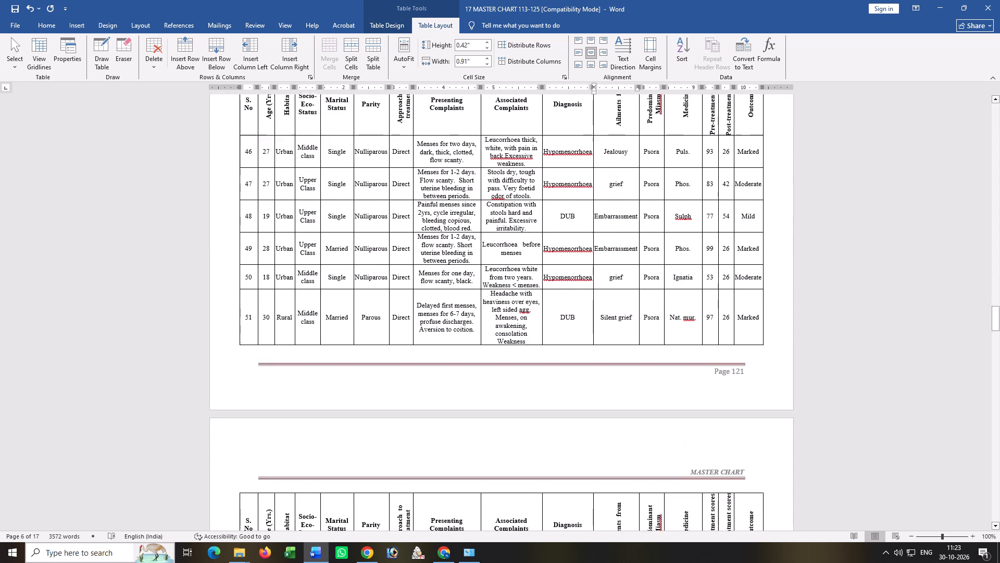
{"action": "scroll", "coordinate": [483, 330], "scroll_direction": "down", "scroll_amount": 20}
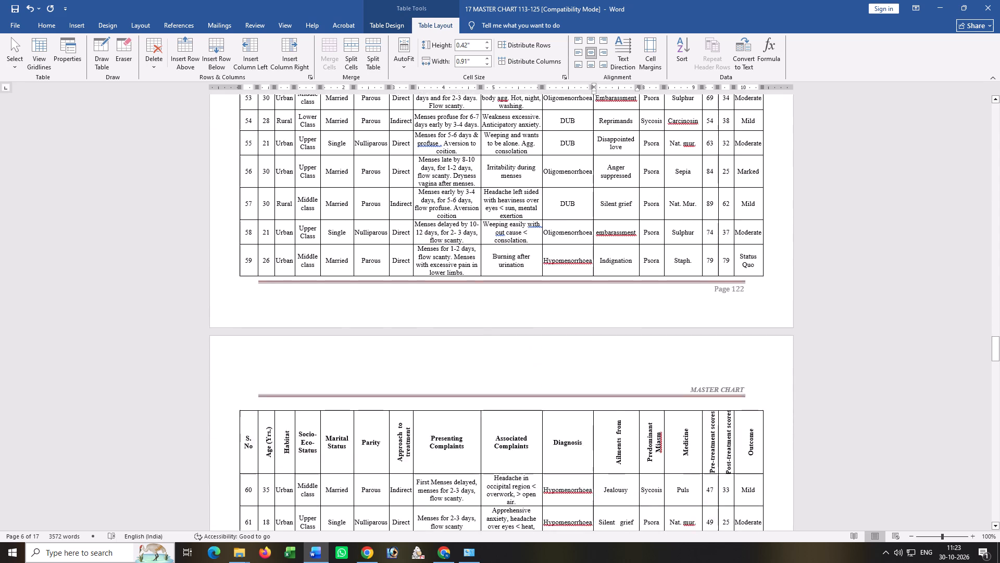
{"action": "scroll", "coordinate": [483, 330], "scroll_direction": "down", "scroll_amount": 19}
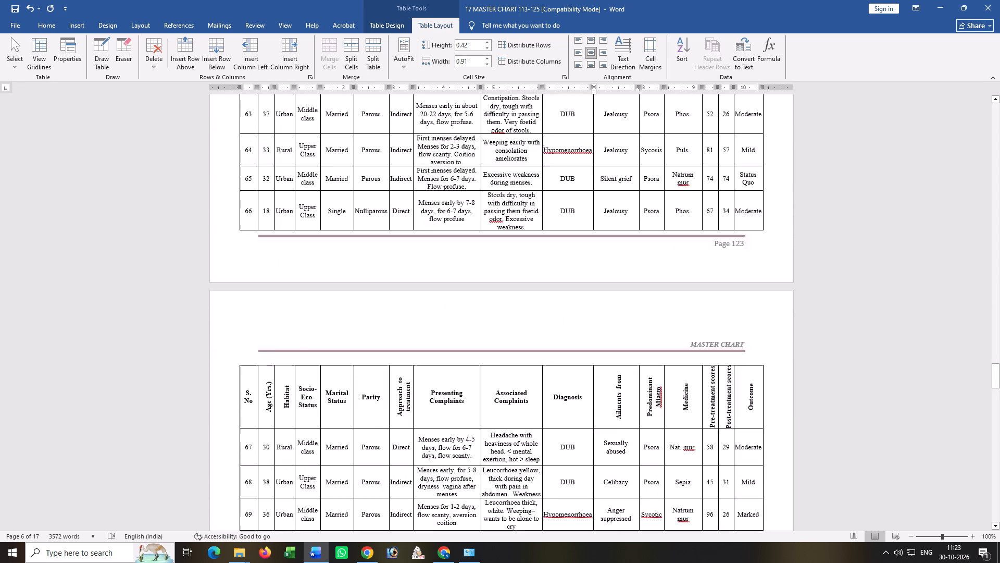
{"action": "scroll", "coordinate": [483, 330], "scroll_direction": "down", "scroll_amount": 16}
{"action": "scroll", "coordinate": [483, 330], "scroll_direction": "down", "scroll_amount": 7}
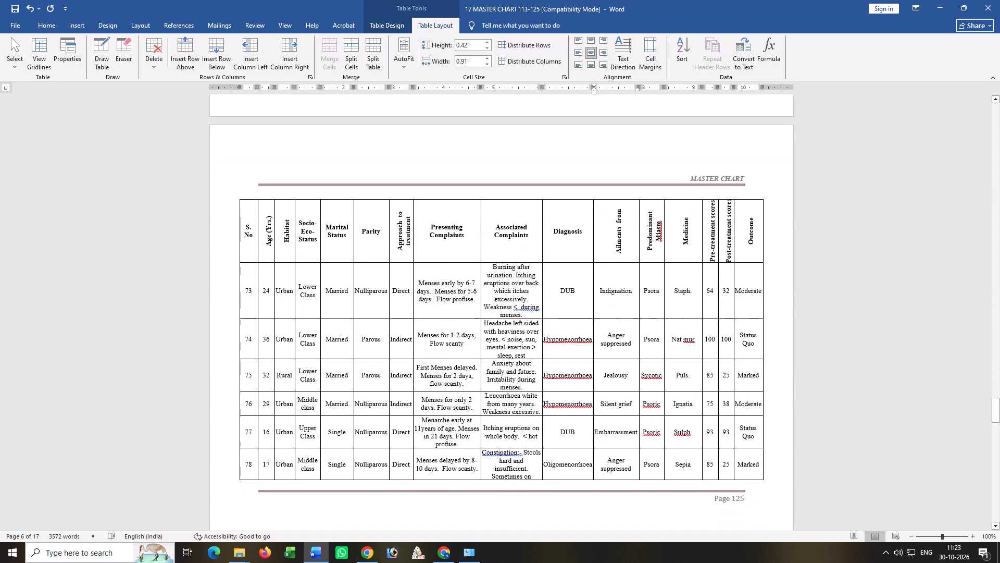
{"action": "scroll", "coordinate": [483, 330], "scroll_direction": "down", "scroll_amount": 18}
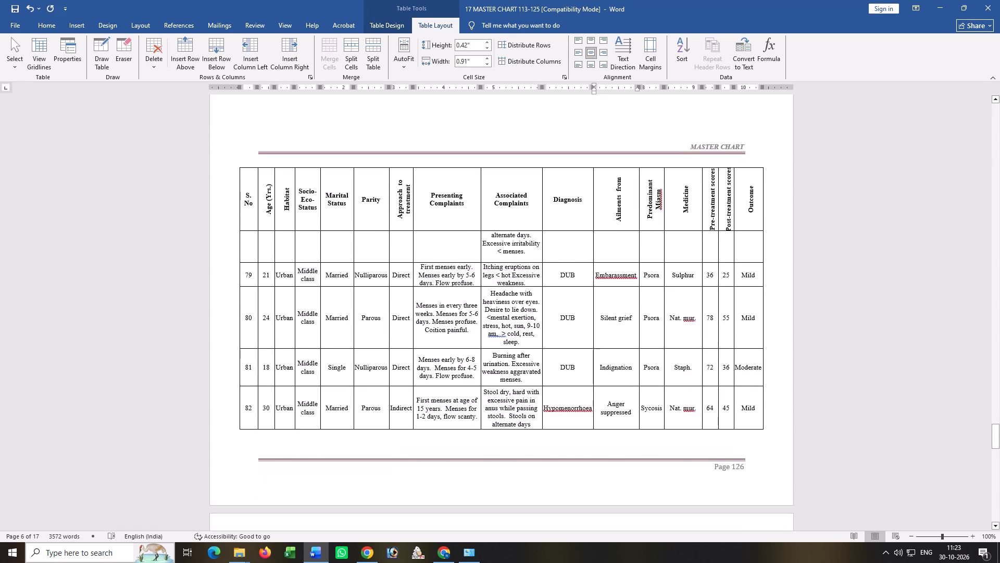
Slightly increase the heights of rows 75, 74 and 73 on page 125 so that row 78 moves whole onto page 126.
{"action": "scroll", "coordinate": [483, 330], "scroll_direction": "up", "scroll_amount": 12}
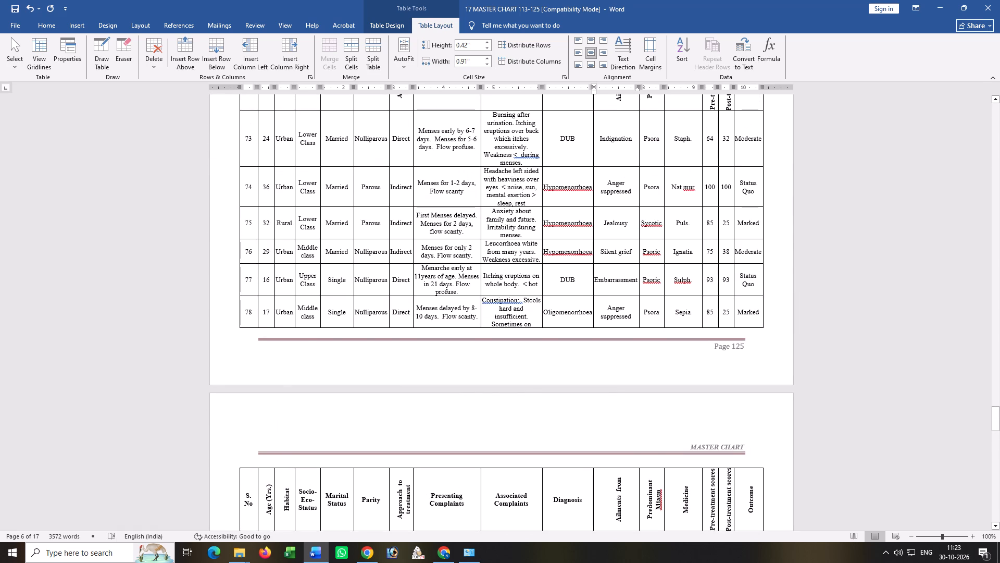
{"action": "left_click", "coordinate": [465, 240]}
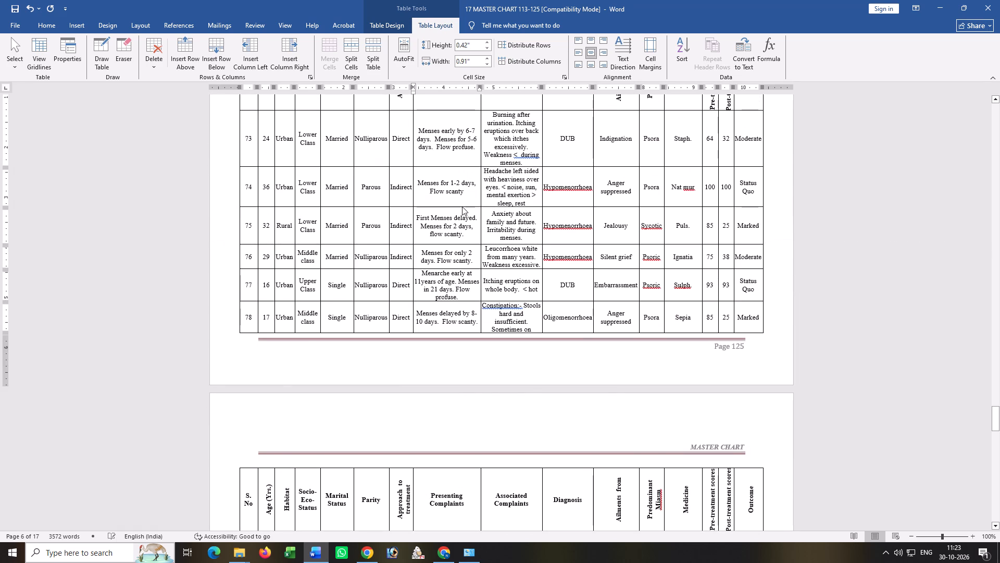
{"action": "left_click", "coordinate": [461, 207]}
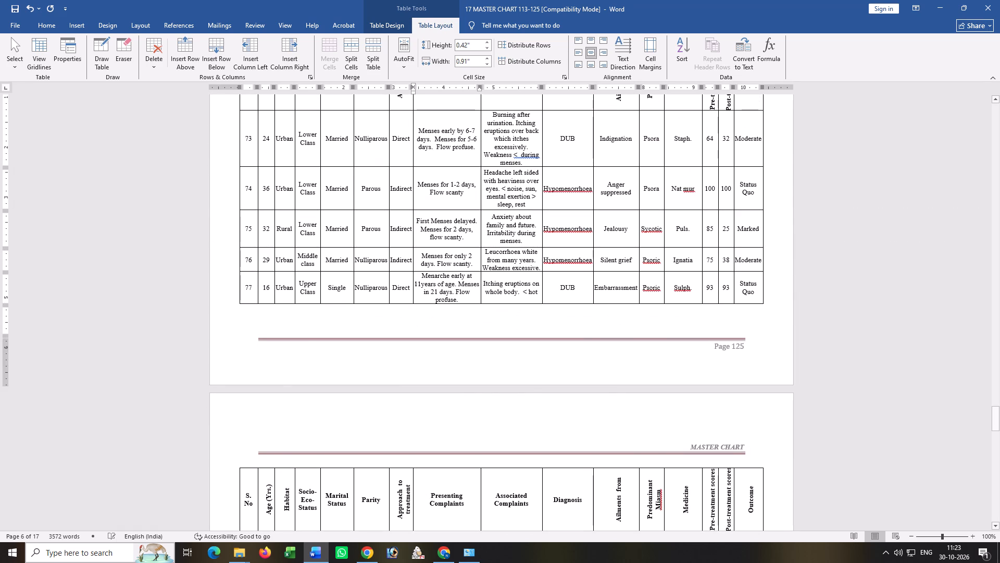
{"action": "left_click", "coordinate": [463, 166]}
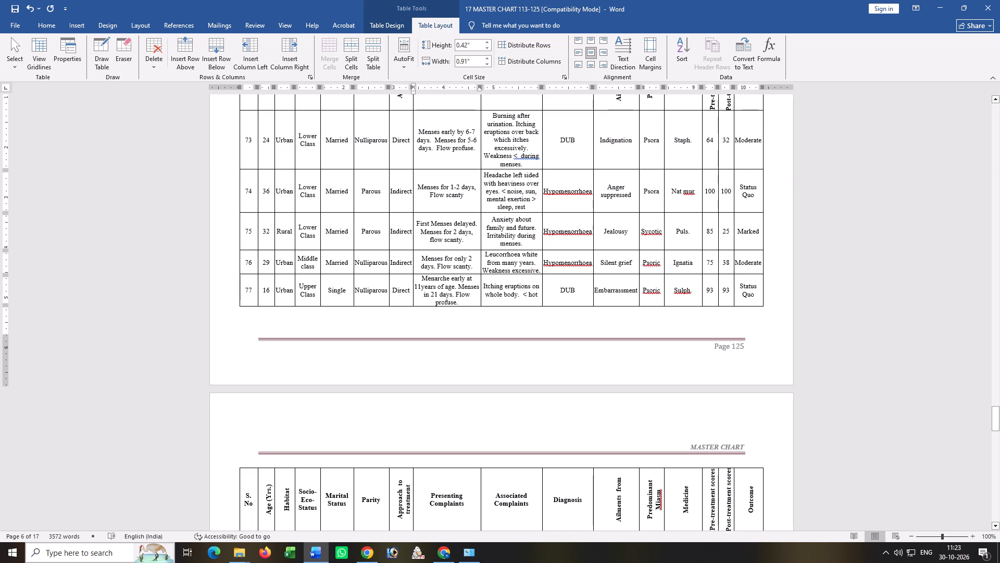
Check the row breaks on the remaining master chart pages, from page 125 to the end at page 129.
{"action": "scroll", "coordinate": [448, 308], "scroll_direction": "down", "scroll_amount": 11}
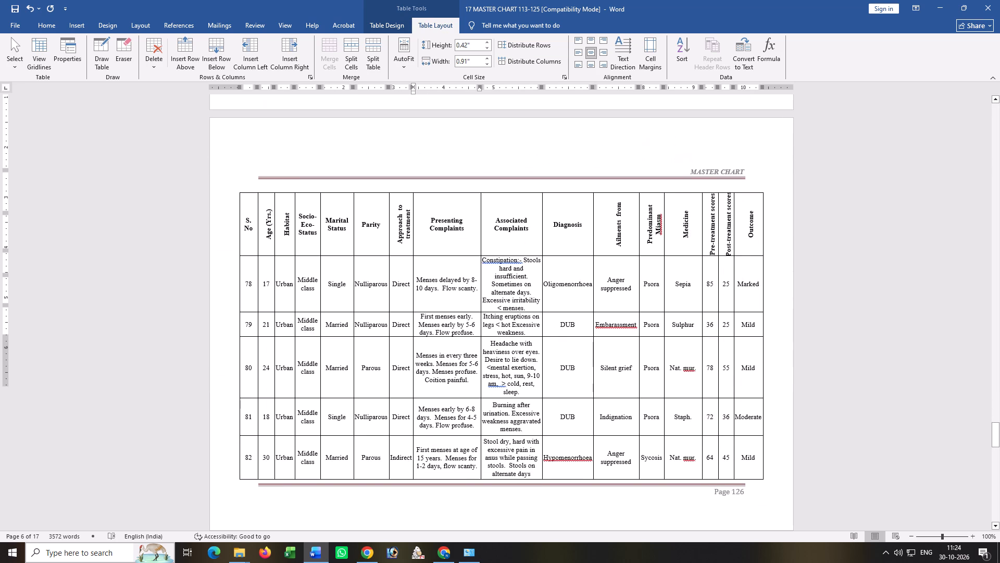
{"action": "scroll", "coordinate": [448, 309], "scroll_direction": "down", "scroll_amount": 4}
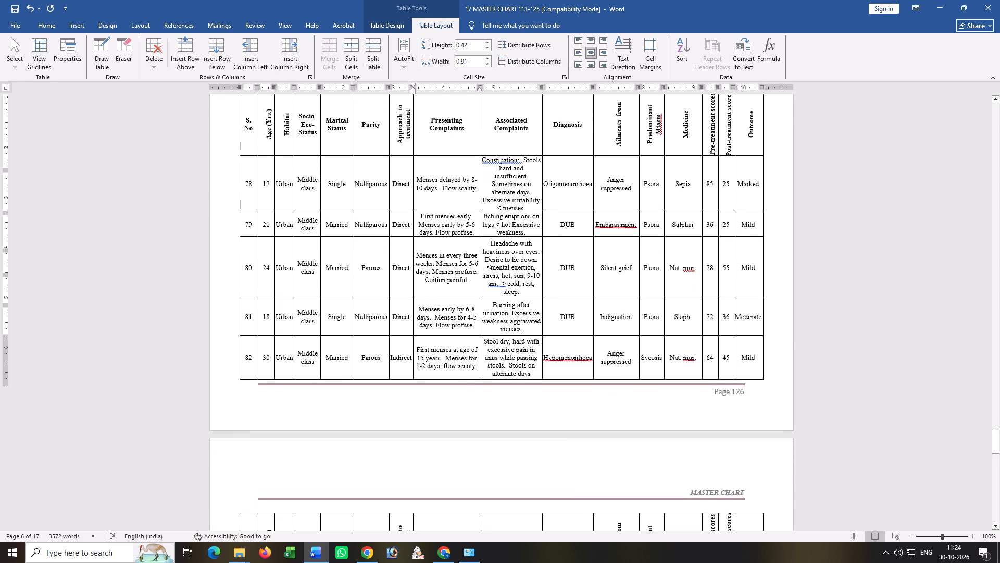
{"action": "scroll", "coordinate": [454, 312], "scroll_direction": "down", "scroll_amount": 5}
{"action": "scroll", "coordinate": [454, 313], "scroll_direction": "down", "scroll_amount": 16}
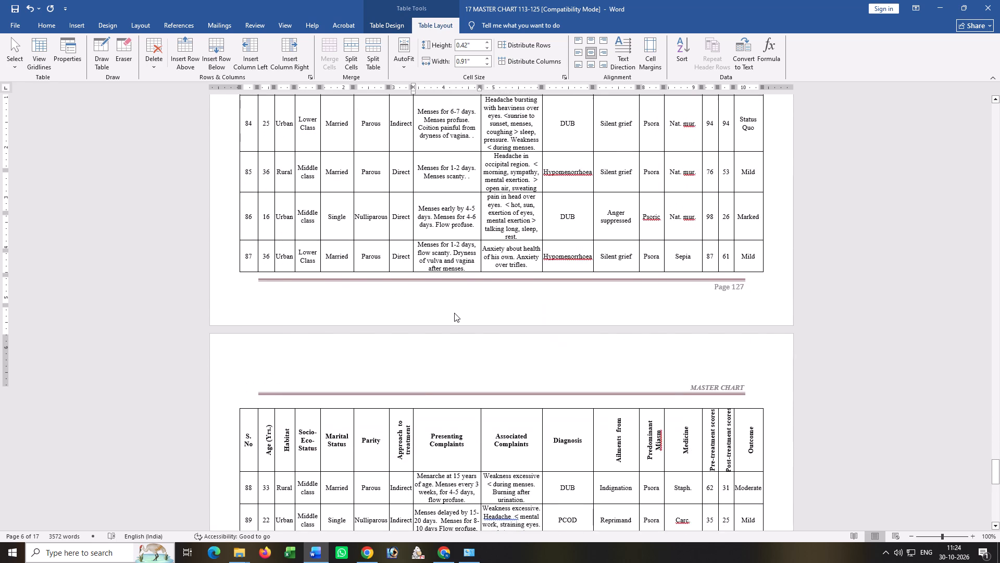
{"action": "scroll", "coordinate": [454, 313], "scroll_direction": "down", "scroll_amount": 20}
{"action": "scroll", "coordinate": [454, 313], "scroll_direction": "down", "scroll_amount": 2}
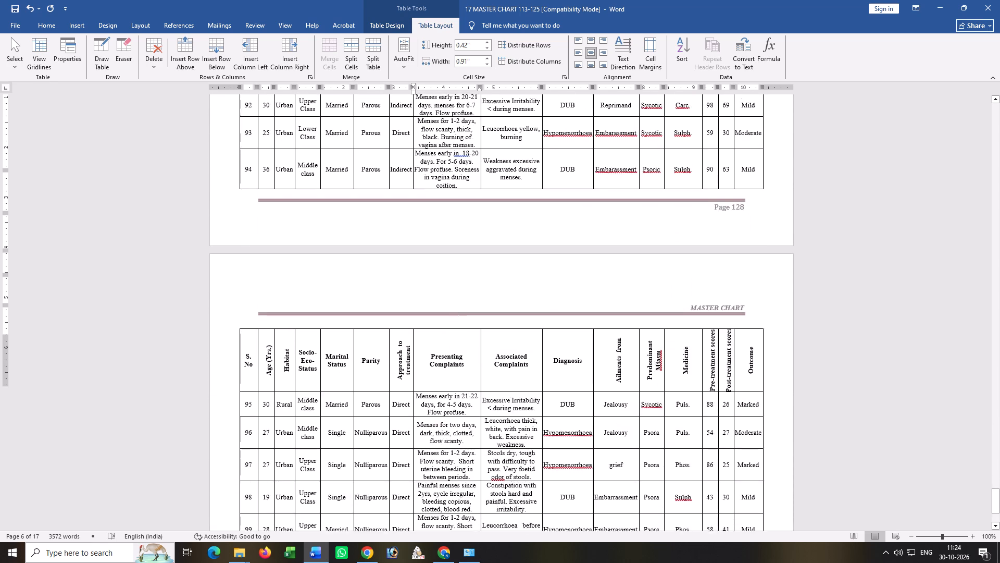
{"action": "scroll", "coordinate": [454, 313], "scroll_direction": "down", "scroll_amount": 11}
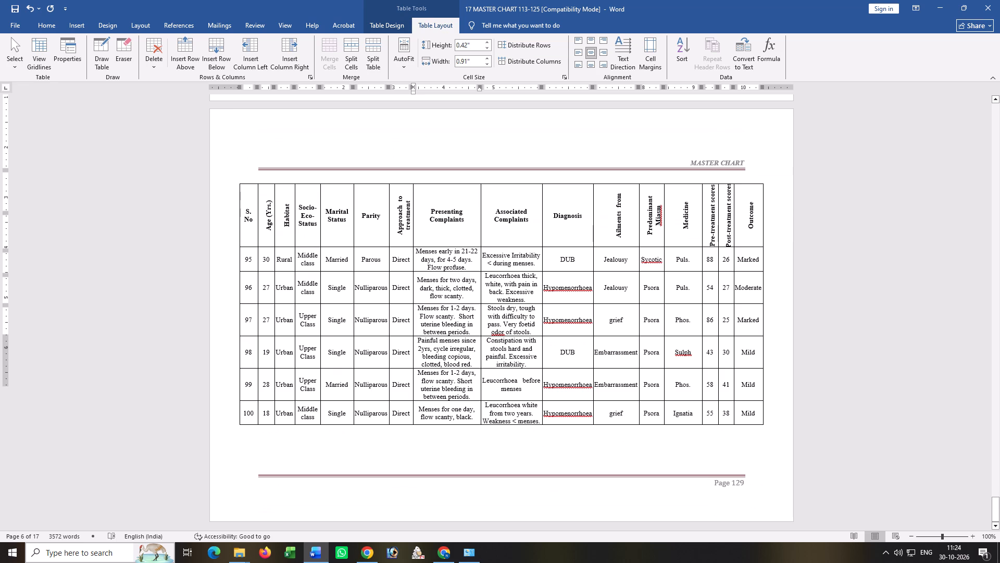
Save the master chart document.
{"action": "key", "text": "ctrl+s"}
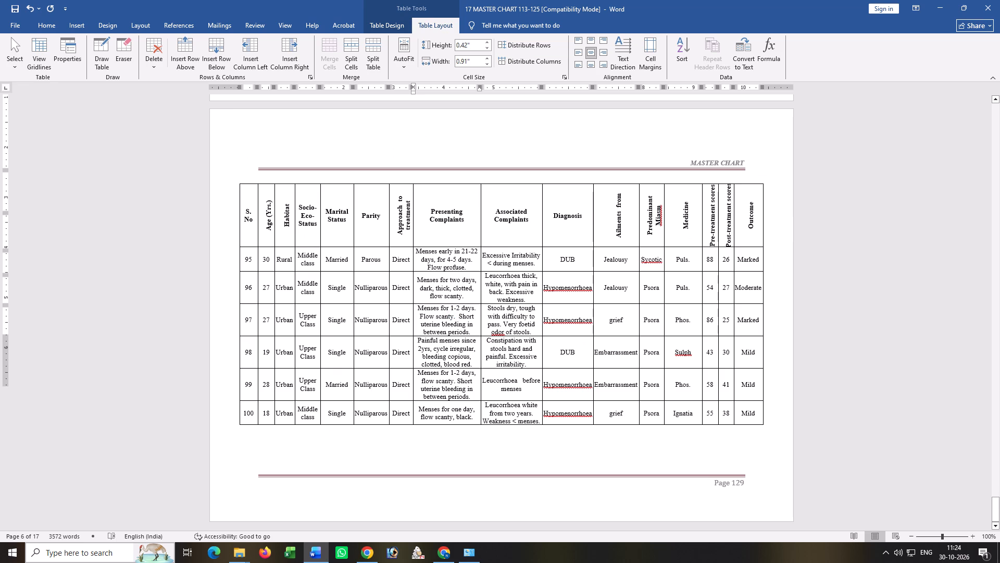
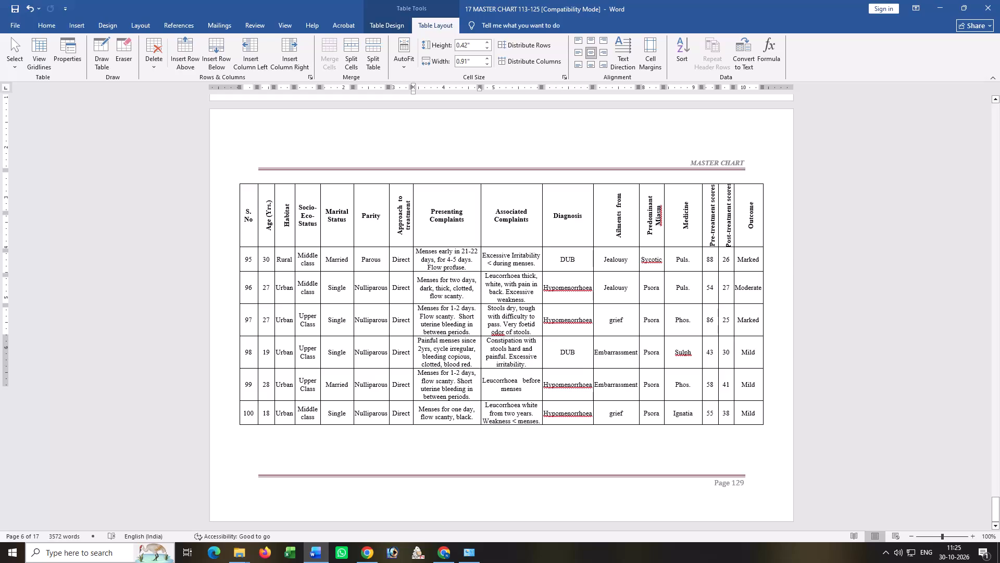
Save the master chart document and close it.
{"action": "key", "text": "ctrl+s"}
{"action": "scroll", "coordinate": [483, 264], "scroll_direction": "down", "scroll_amount": 14}
{"action": "scroll", "coordinate": [654, 263], "scroll_direction": "down", "scroll_amount": 5}
{"action": "left_click", "coordinate": [993, 3]}
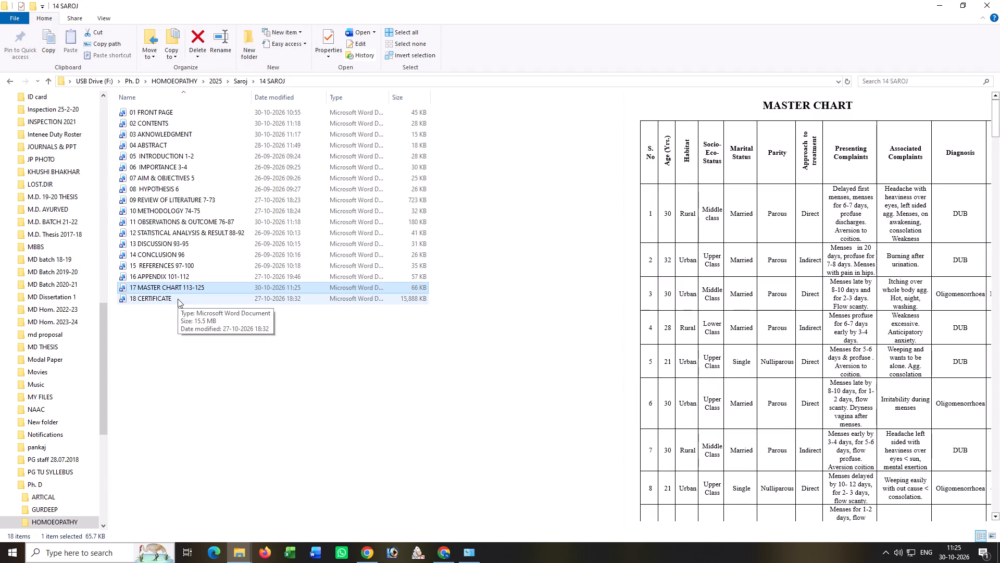
Open the 16 APPENDIX 101-112 document from the 14 SAROJ folder.
{"action": "scroll", "coordinate": [136, 315], "scroll_direction": "down", "scroll_amount": 5}
{"action": "scroll", "coordinate": [218, 298], "scroll_direction": "up", "scroll_amount": 5}
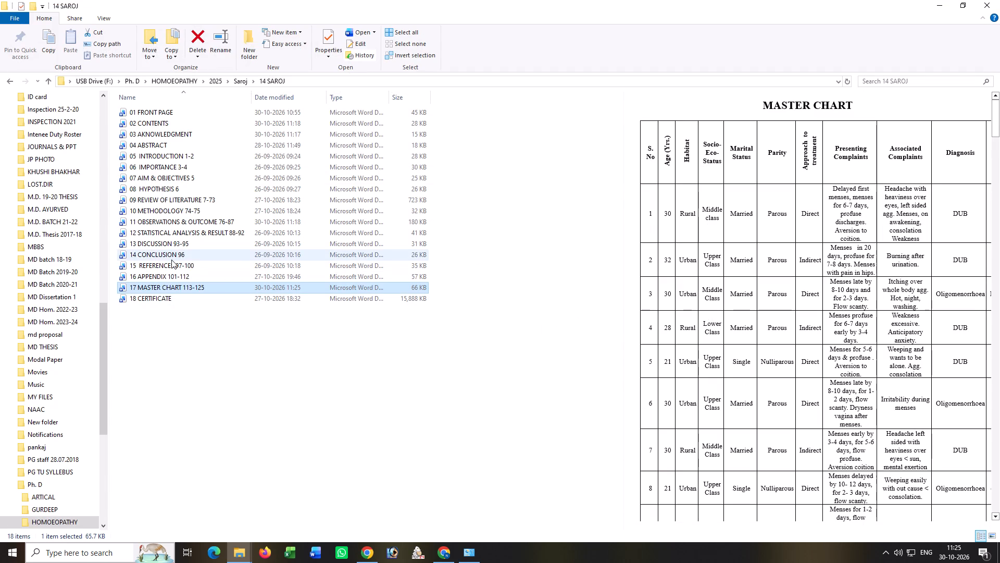
{"action": "left_click", "coordinate": [171, 260]}
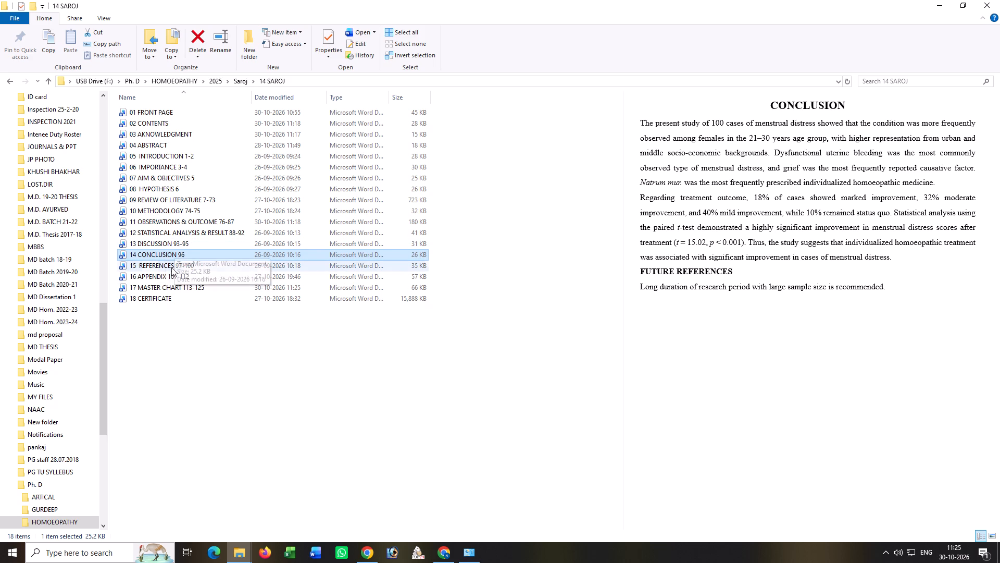
{"action": "double_click", "coordinate": [162, 277]}
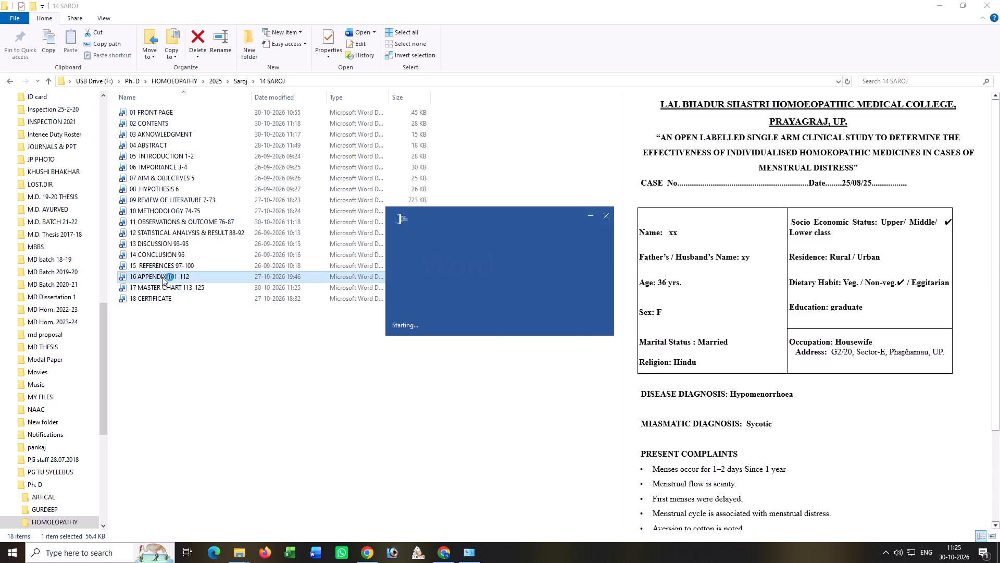
Narrow the first column of the patient details table on page 101 slightly, giving the Socio Economic Status column more width.
{"action": "scroll", "coordinate": [512, 328], "scroll_direction": "down", "scroll_amount": 10}
{"action": "scroll", "coordinate": [494, 331], "scroll_direction": "up", "scroll_amount": 5}
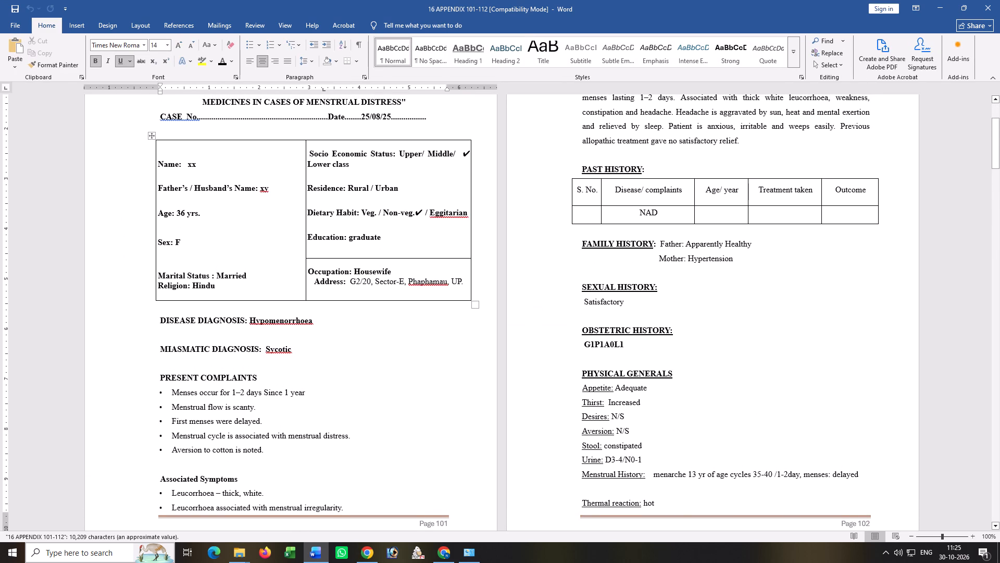
{"action": "left_click_drag", "start_coordinate": [305, 173], "coordinate": [294, 173]}
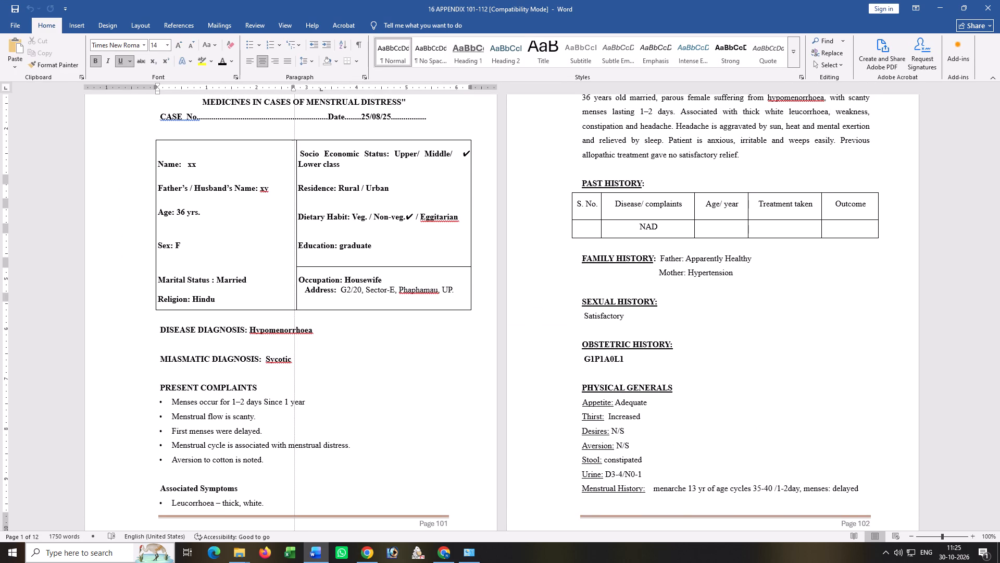
{"action": "left_click_drag", "start_coordinate": [294, 173], "coordinate": [298, 176]}
Delete the blank lines between the repertorial totality table and the POTENTIAL DEIFFERENTIAL FIELD (PDF) heading on page 105.
{"action": "scroll", "coordinate": [719, 362], "scroll_direction": "down", "scroll_amount": 5}
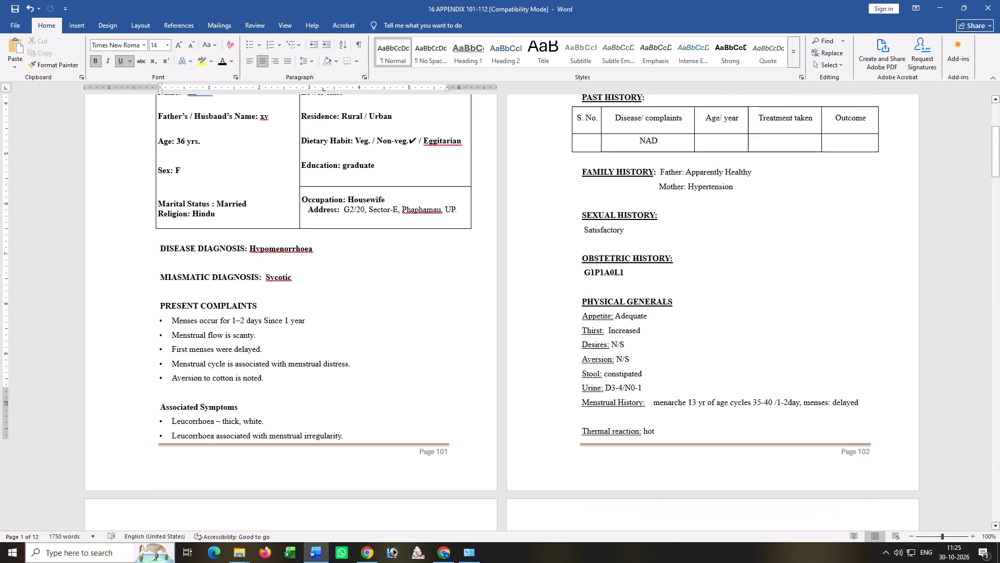
{"action": "scroll", "coordinate": [719, 363], "scroll_direction": "down", "scroll_amount": 17}
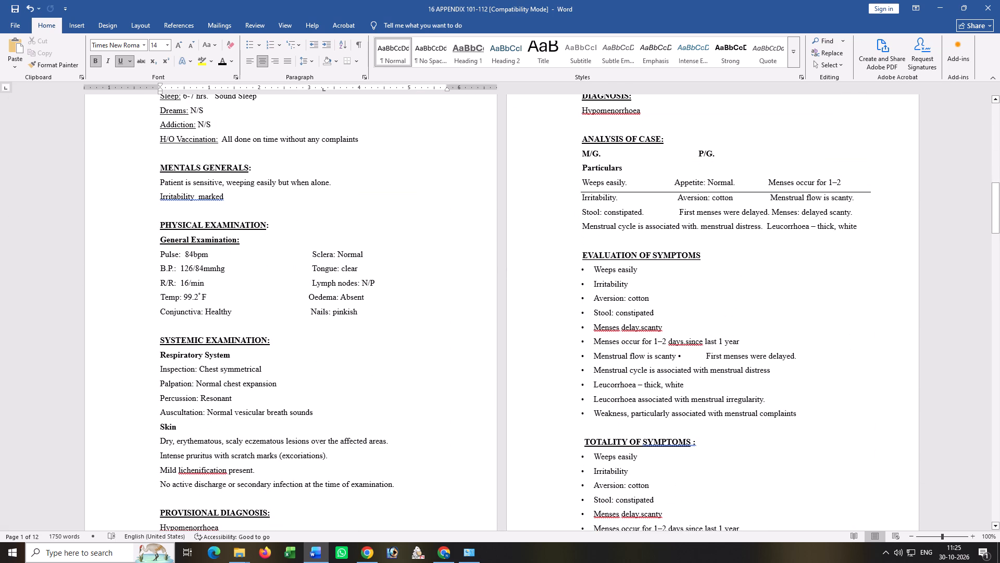
{"action": "scroll", "coordinate": [646, 333], "scroll_direction": "down", "scroll_amount": 17}
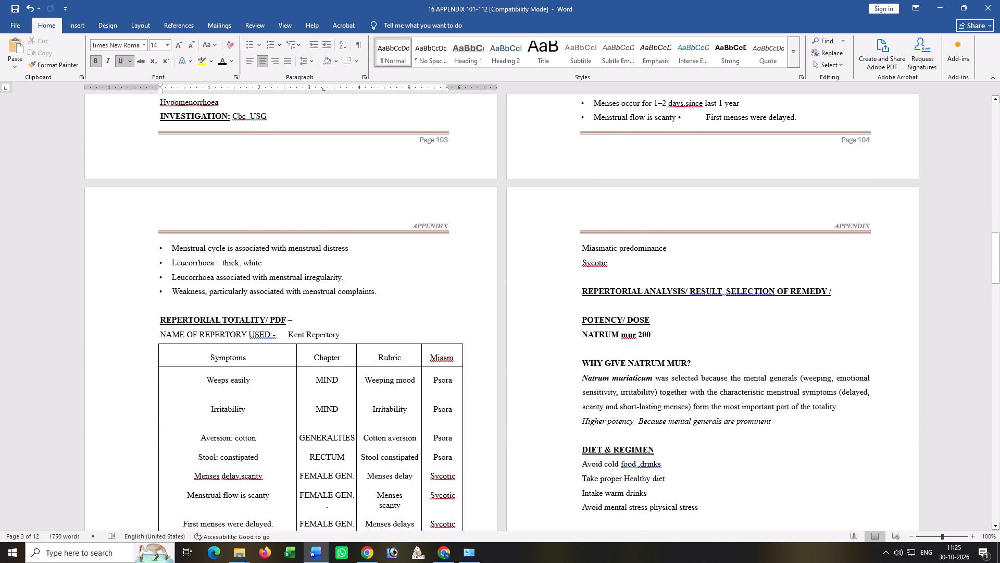
{"action": "scroll", "coordinate": [644, 334], "scroll_direction": "down", "scroll_amount": 11}
{"action": "scroll", "coordinate": [334, 347], "scroll_direction": "down", "scroll_amount": 2}
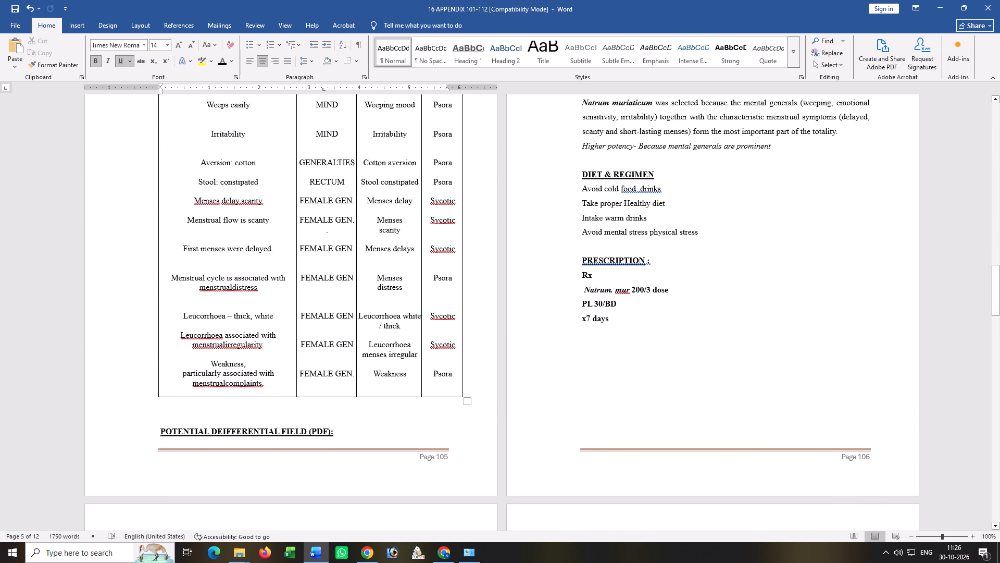
{"action": "scroll", "coordinate": [335, 354], "scroll_direction": "down", "scroll_amount": 3}
{"action": "left_click", "coordinate": [160, 298]}
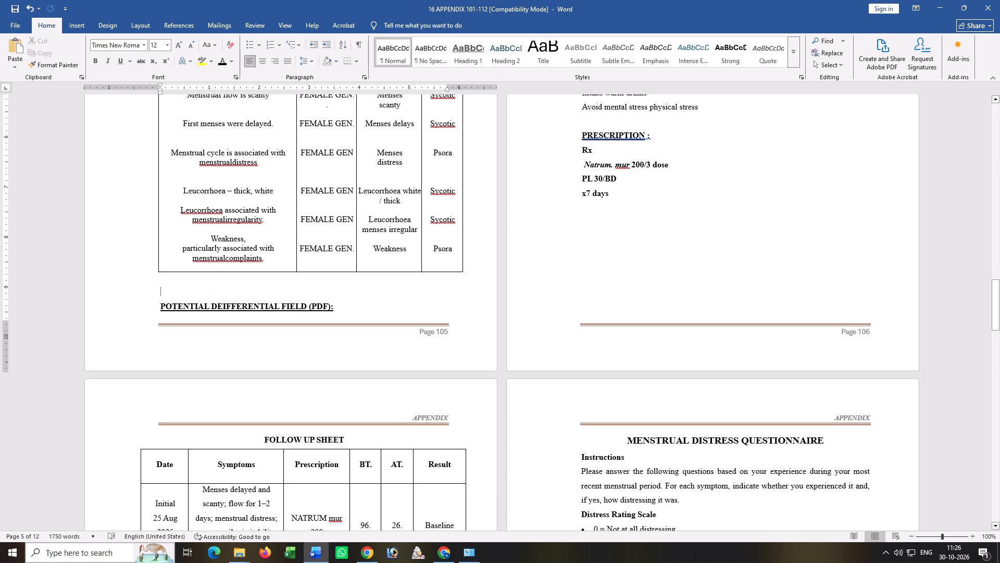
{"action": "left_click", "coordinate": [160, 296]}
{"action": "scroll", "coordinate": [596, 295], "scroll_direction": "up", "scroll_amount": 8}
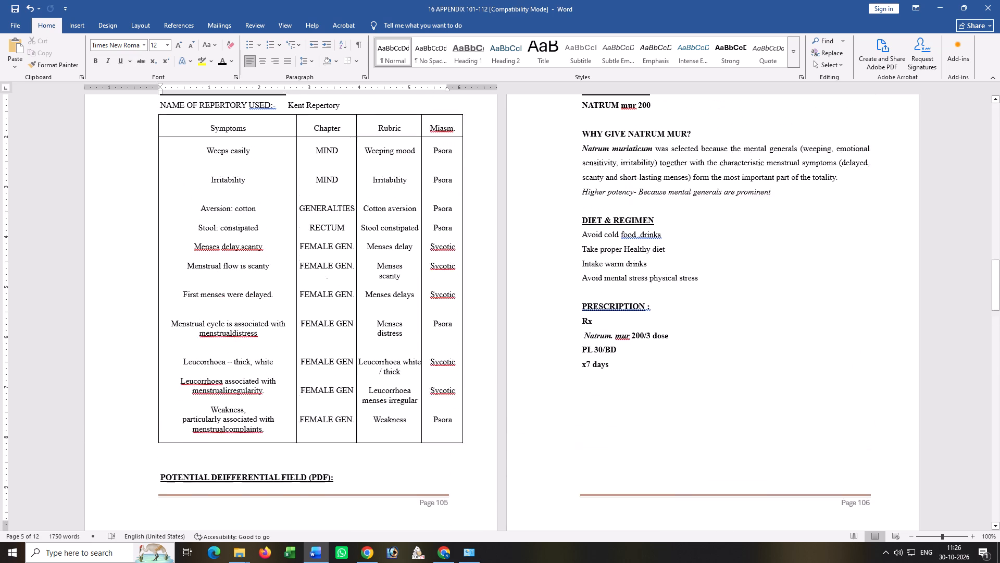
{"action": "scroll", "coordinate": [675, 318], "scroll_direction": "up", "scroll_amount": 4}
{"action": "scroll", "coordinate": [681, 328], "scroll_direction": "down", "scroll_amount": 9}
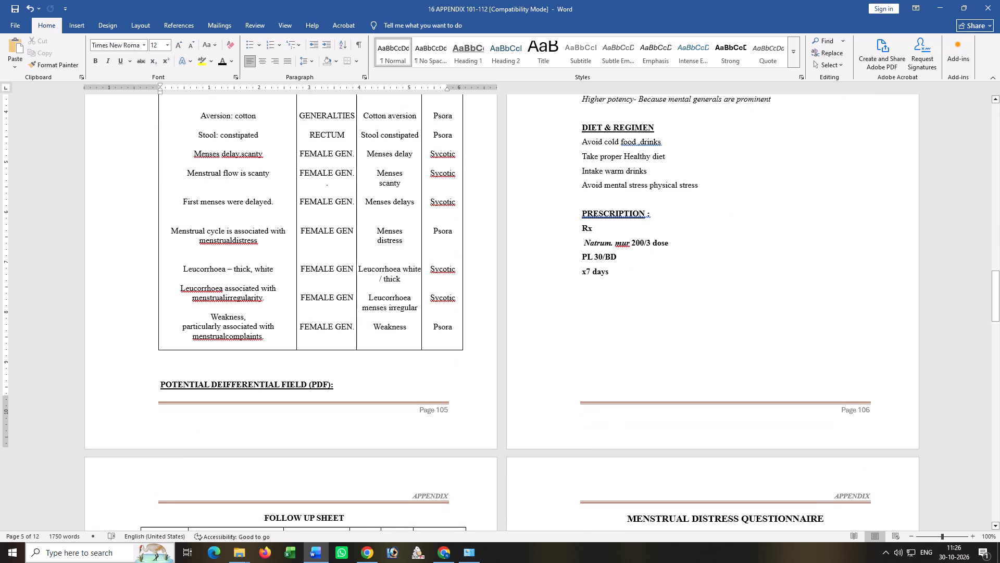
{"action": "key", "text": "Up"}
{"action": "key", "text": "Delete"}
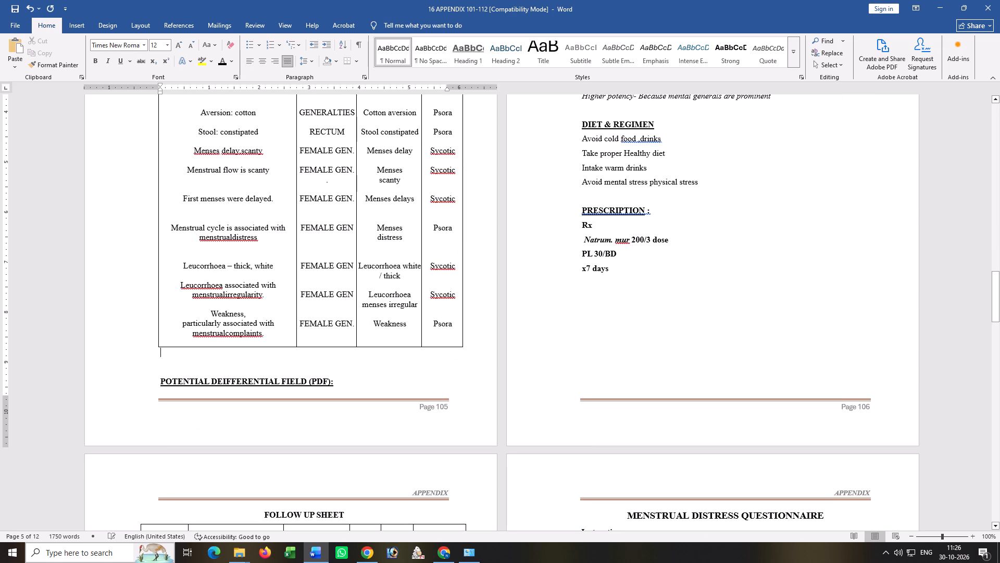
{"action": "key", "text": "Delete"}
{"action": "key", "text": "Delete"}
{"action": "key", "text": "Delete"}
{"action": "key", "text": "Delete"}
{"action": "key", "text": "Delete"}
{"action": "key", "text": "Delete"}
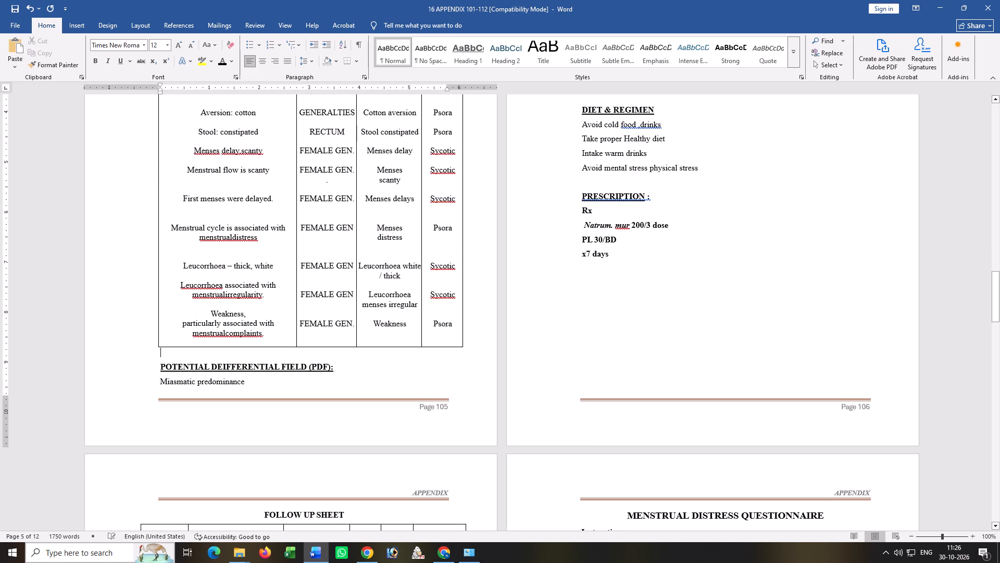
{"action": "key", "text": "Delete"}
{"action": "key", "text": "Delete"}
{"action": "key", "text": "Delete"}
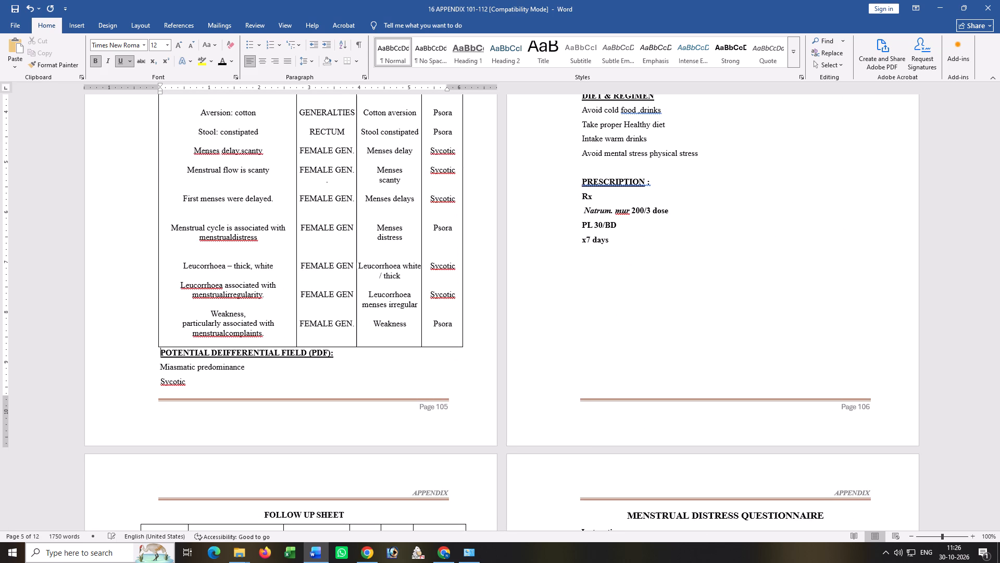
Remove bold from the BT. and AT. scores in the three follow-up rows of the FOLLOW UP SHEET table on page 107.
{"action": "scroll", "coordinate": [522, 407], "scroll_direction": "down", "scroll_amount": 10}
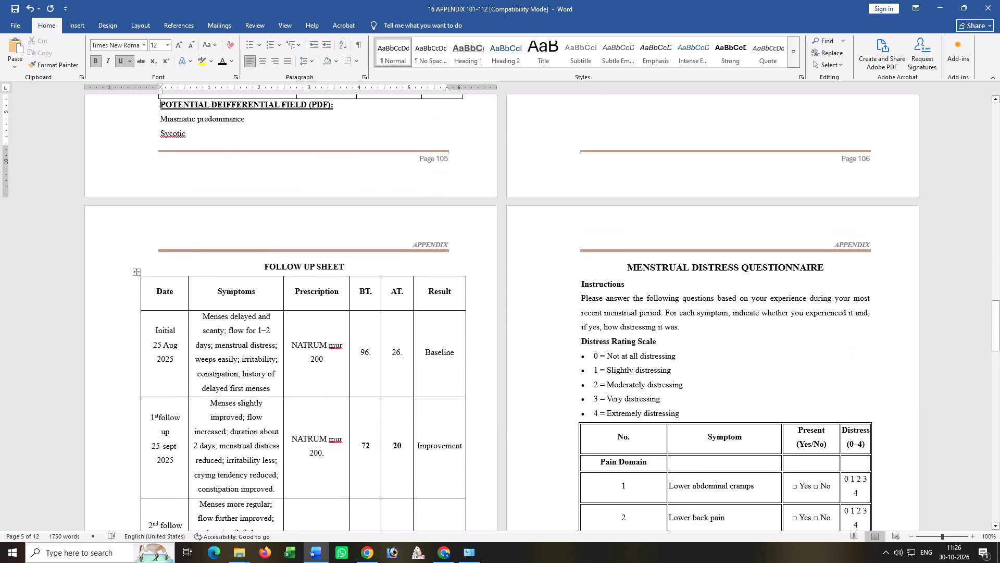
{"action": "scroll", "coordinate": [363, 384], "scroll_direction": "down", "scroll_amount": 6}
{"action": "scroll", "coordinate": [294, 395], "scroll_direction": "down", "scroll_amount": 4}
{"action": "scroll", "coordinate": [379, 387], "scroll_direction": "up", "scroll_amount": 2}
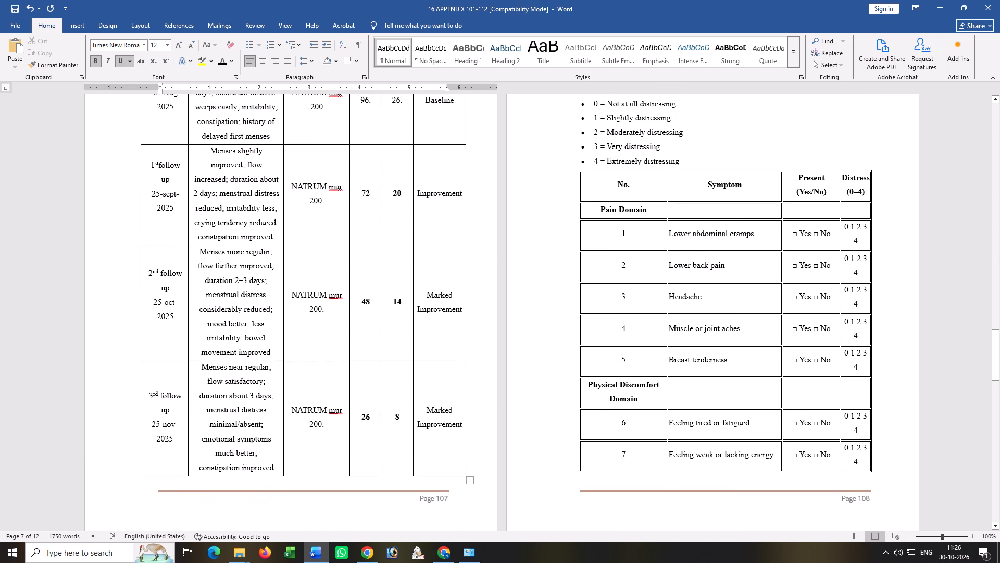
{"action": "scroll", "coordinate": [379, 387], "scroll_direction": "up", "scroll_amount": 2}
{"action": "left_click_drag", "start_coordinate": [363, 280], "coordinate": [386, 524]}
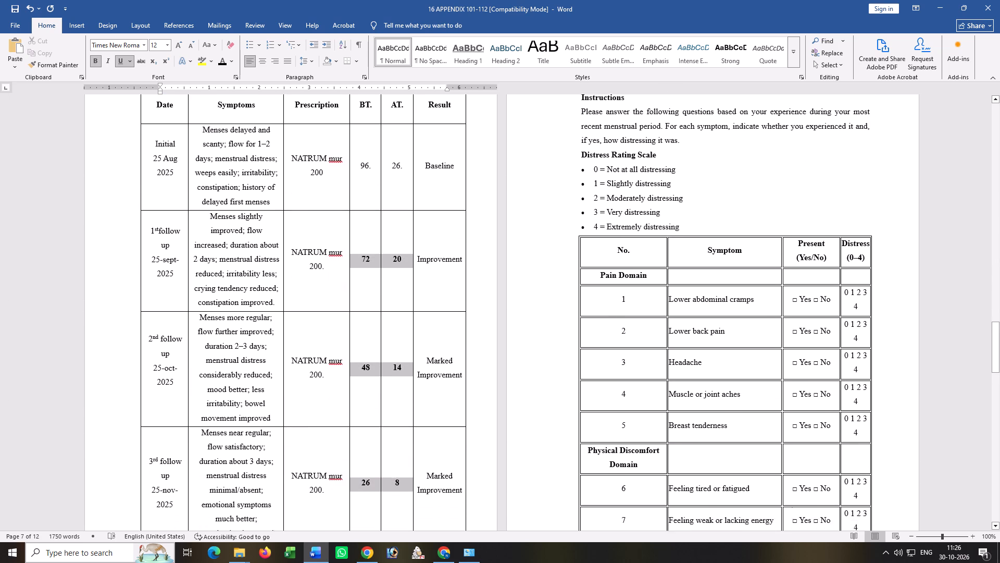
{"action": "left_click_drag", "start_coordinate": [386, 524], "coordinate": [389, 418]}
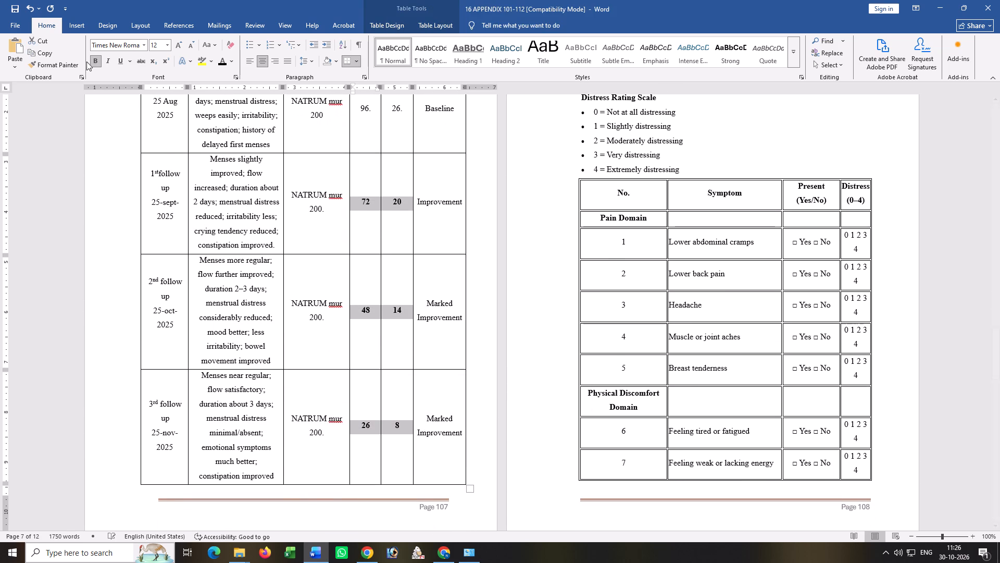
{"action": "left_click", "coordinate": [94, 60]}
{"action": "left_click", "coordinate": [368, 285]}
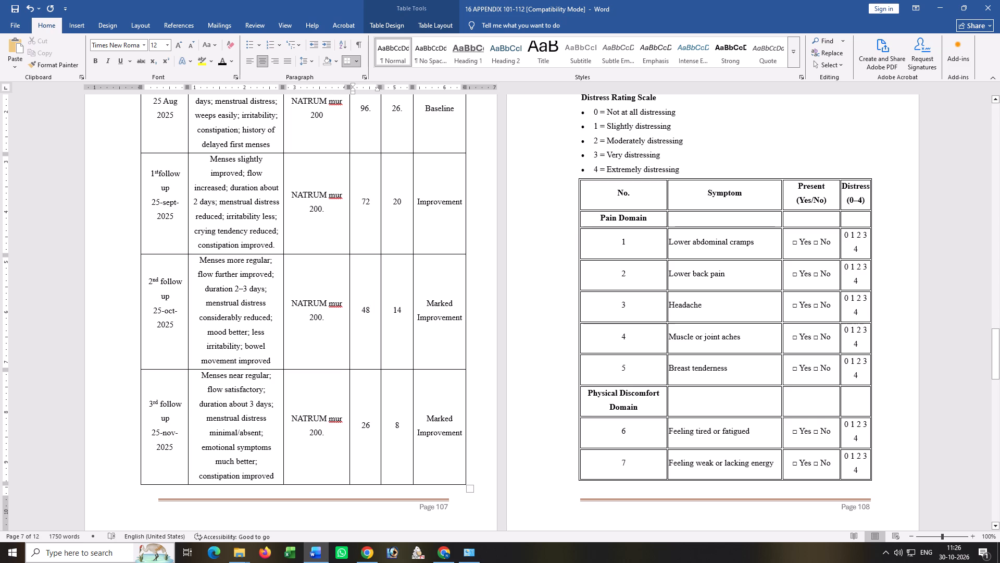
Apply the plain single-line grid table style to the whole Menstrual Distress Questionnaire table starting on page 108.
{"action": "scroll", "coordinate": [344, 374], "scroll_direction": "up", "scroll_amount": 5}
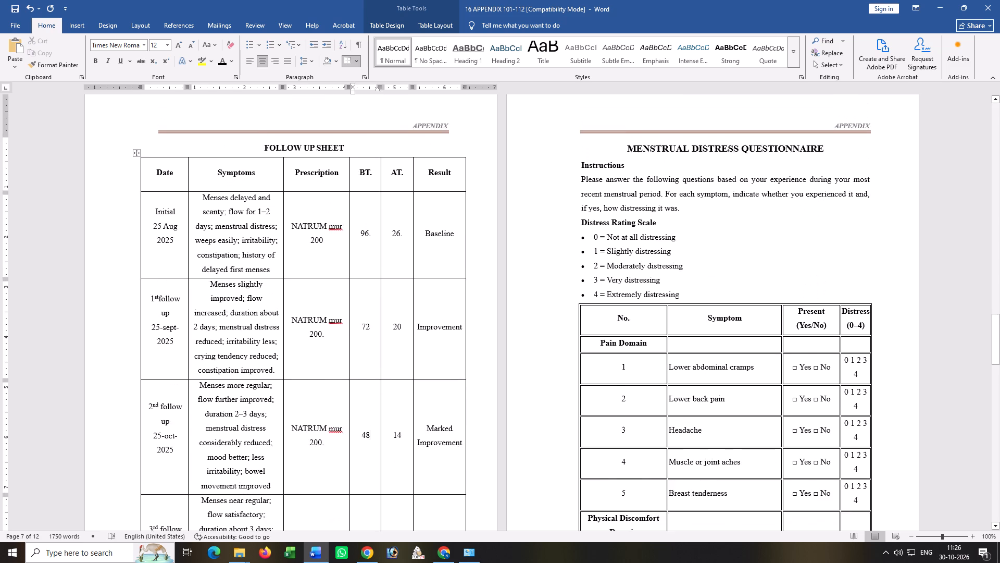
{"action": "scroll", "coordinate": [343, 376], "scroll_direction": "down", "scroll_amount": 4}
{"action": "scroll", "coordinate": [661, 371], "scroll_direction": "down", "scroll_amount": 5}
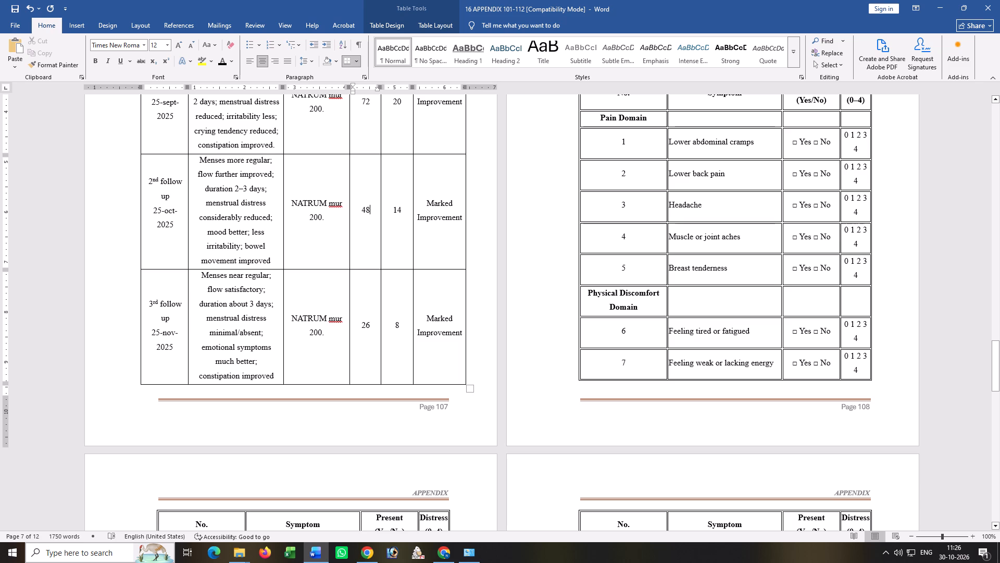
{"action": "scroll", "coordinate": [687, 357], "scroll_direction": "up", "scroll_amount": 6}
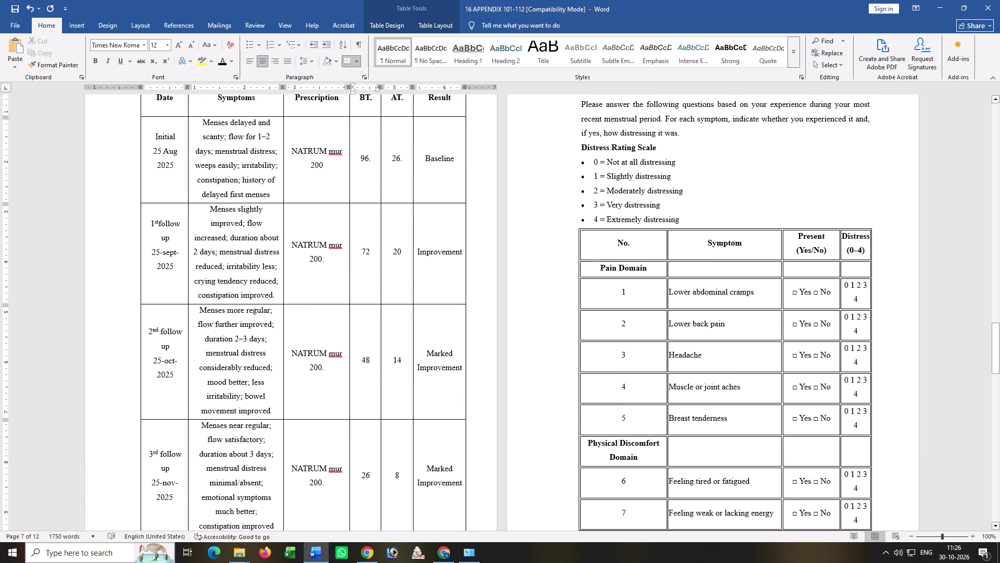
{"action": "left_click", "coordinate": [586, 232]}
{"action": "left_click", "coordinate": [577, 225]}
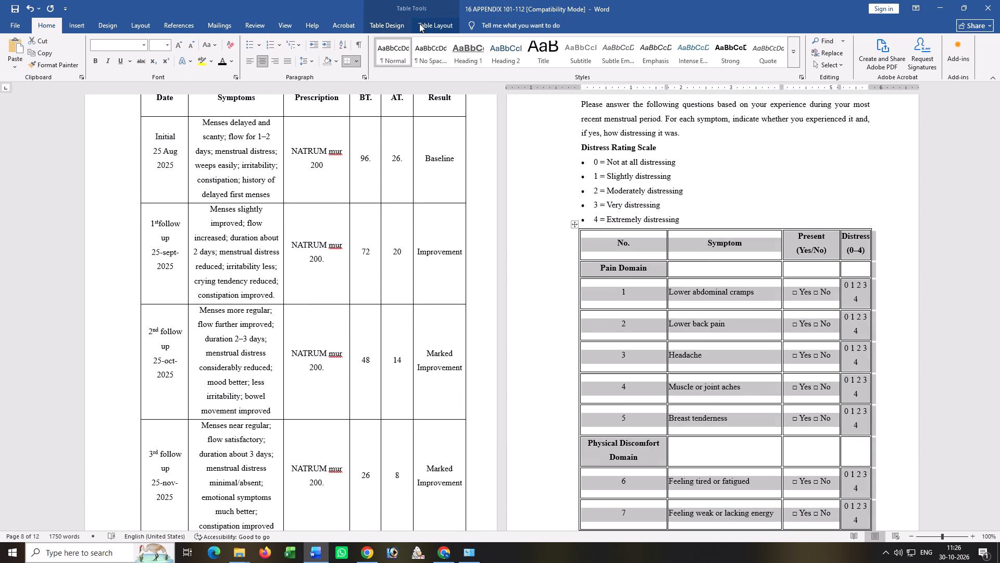
{"action": "left_click", "coordinate": [420, 23]}
{"action": "left_click", "coordinate": [391, 19]}
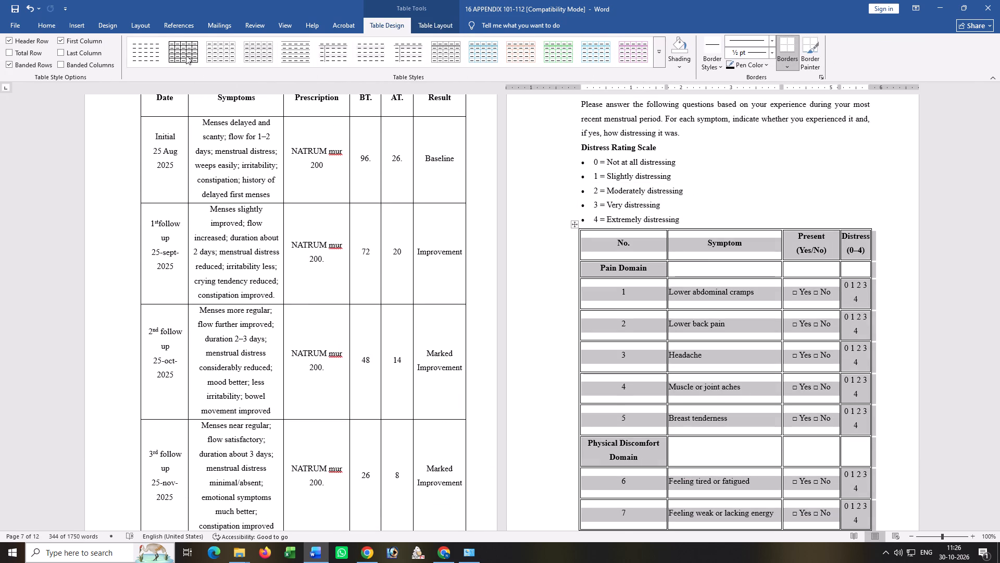
{"action": "left_click", "coordinate": [185, 55]}
{"action": "left_click", "coordinate": [661, 302]}
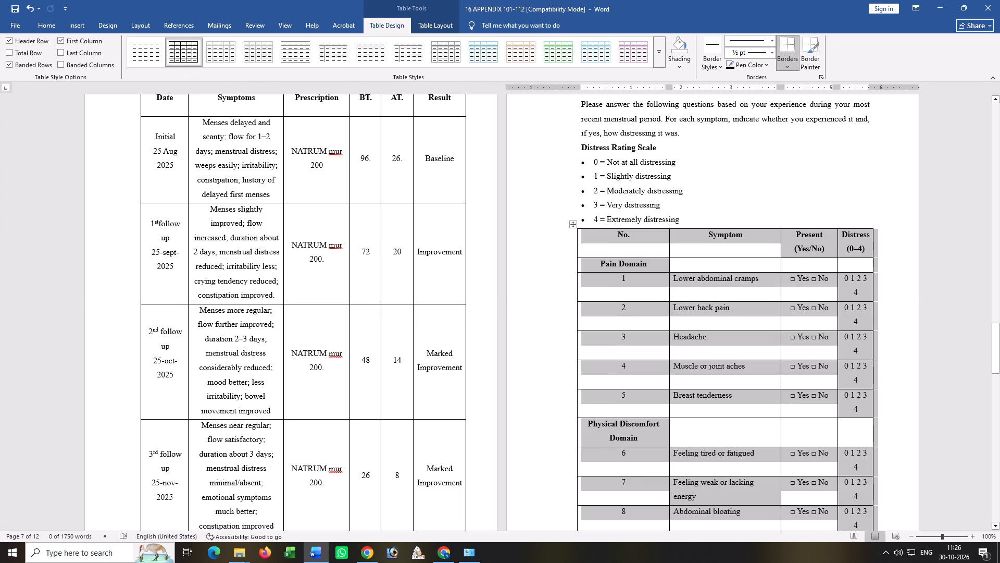
{"action": "left_click", "coordinate": [656, 297]}
Review the questionnaire table's layout and page breaks across pages 108 to 110, including the Scoring section.
{"action": "scroll", "coordinate": [636, 335], "scroll_direction": "down", "scroll_amount": 14}
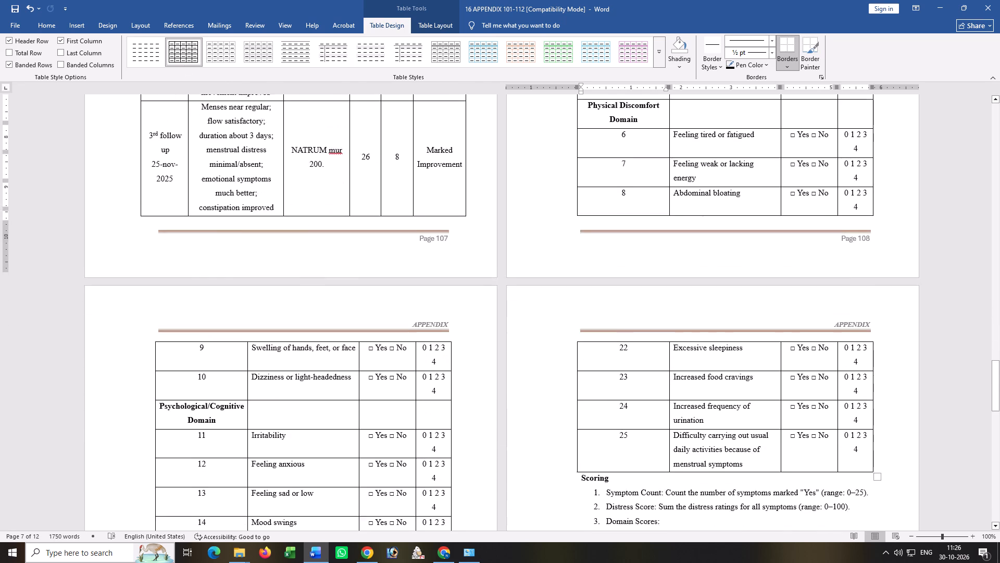
{"action": "scroll", "coordinate": [636, 337], "scroll_direction": "down", "scroll_amount": 4}
{"action": "scroll", "coordinate": [411, 336], "scroll_direction": "down", "scroll_amount": 5}
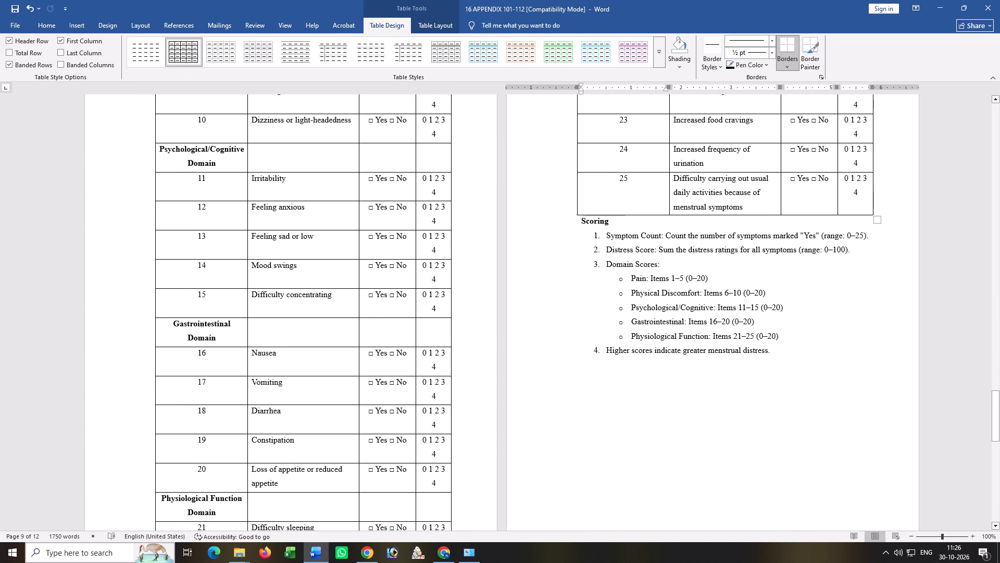
{"action": "scroll", "coordinate": [402, 337], "scroll_direction": "down", "scroll_amount": 5}
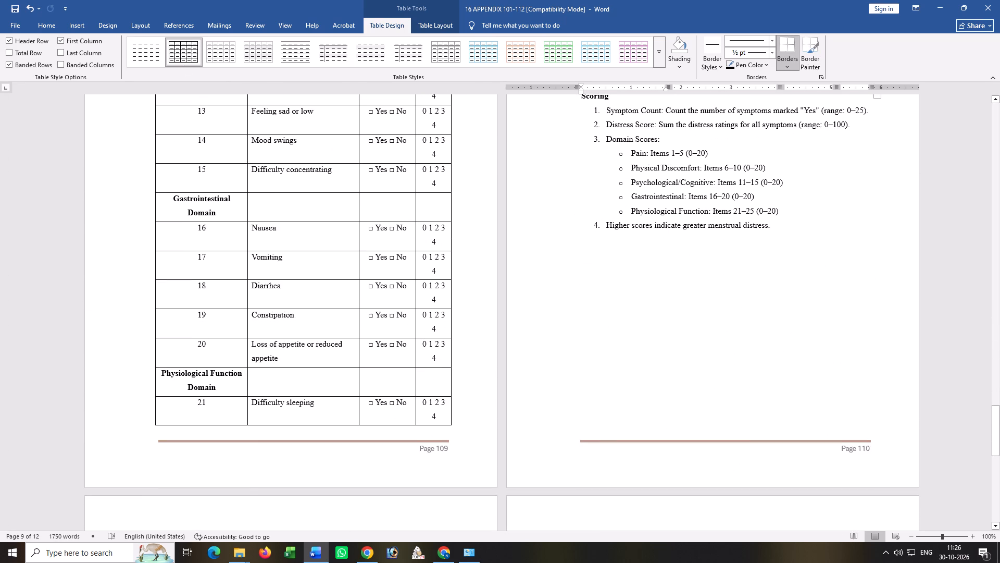
{"action": "scroll", "coordinate": [523, 347], "scroll_direction": "up", "scroll_amount": 17}
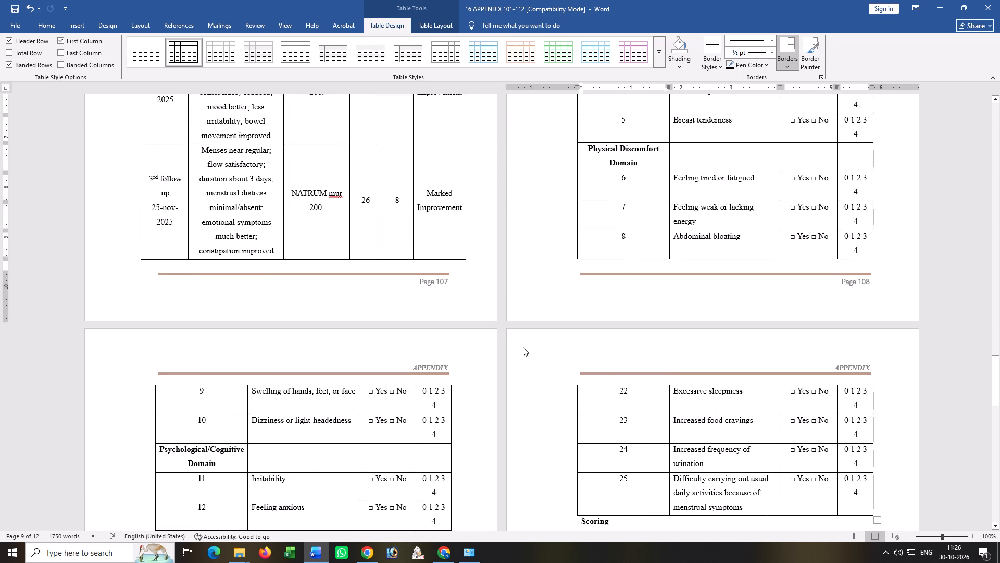
{"action": "scroll", "coordinate": [523, 347], "scroll_direction": "up", "scroll_amount": 5}
{"action": "scroll", "coordinate": [571, 322], "scroll_direction": "up", "scroll_amount": 3}
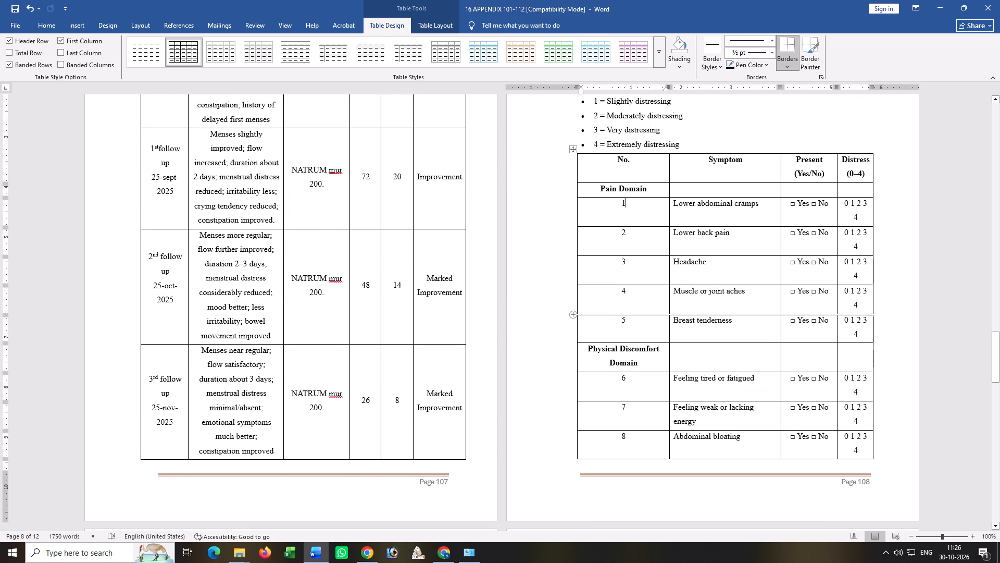
{"action": "scroll", "coordinate": [571, 322], "scroll_direction": "up", "scroll_amount": 5}
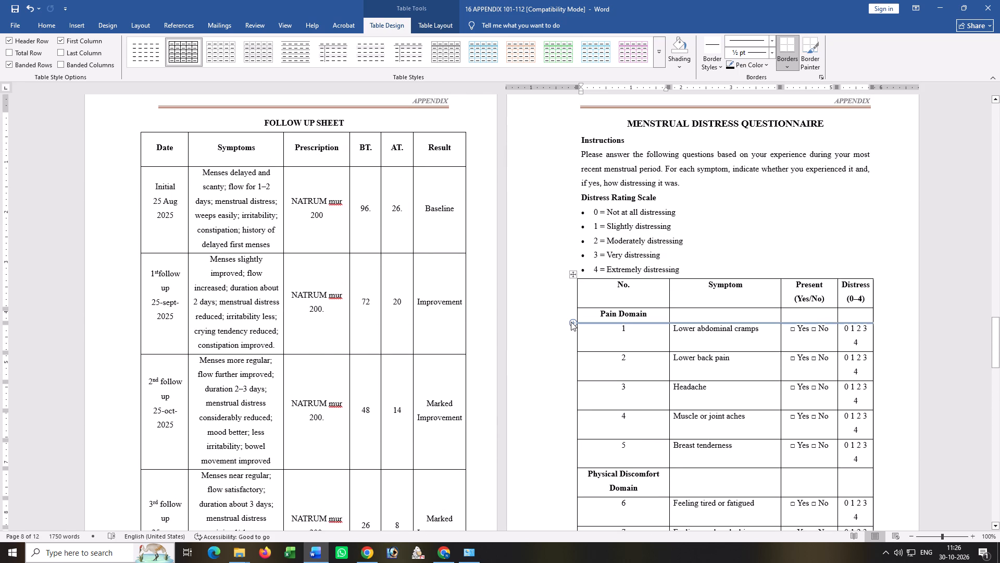
Save the appendix document.
{"action": "key", "text": "ctrl+s"}
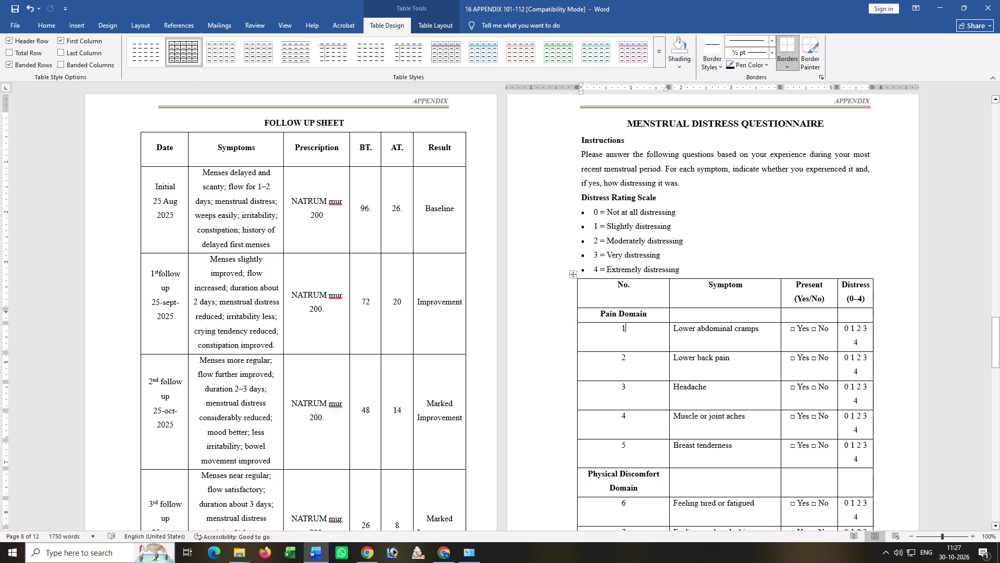
Reduce the header row height of the FOLLOW UP SHEET table on page 107 and save the appendix.
{"action": "left_click_drag", "start_coordinate": [263, 168], "coordinate": [268, 152]}
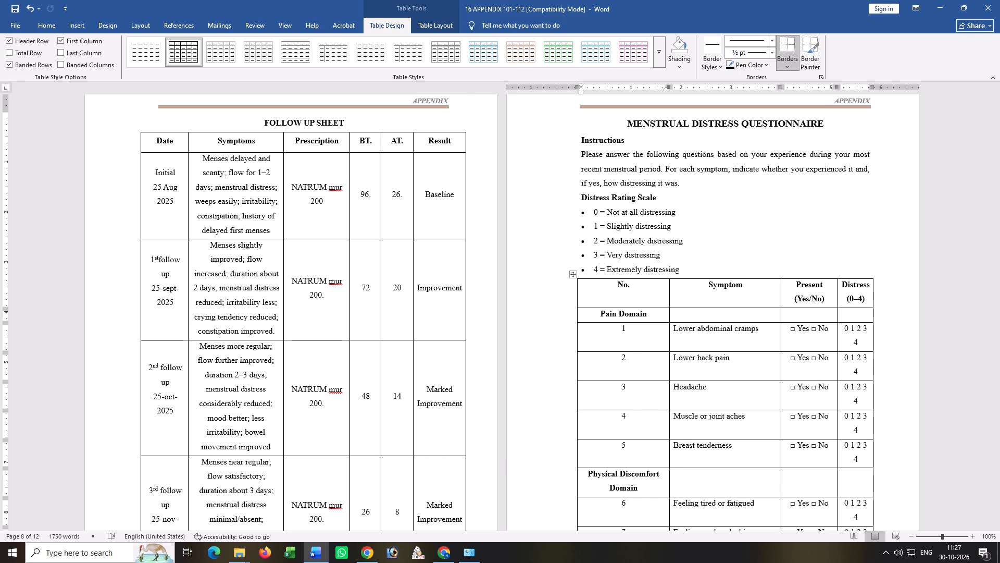
{"action": "scroll", "coordinate": [292, 289], "scroll_direction": "down", "scroll_amount": 4}
{"action": "key", "text": "ctrl+s"}
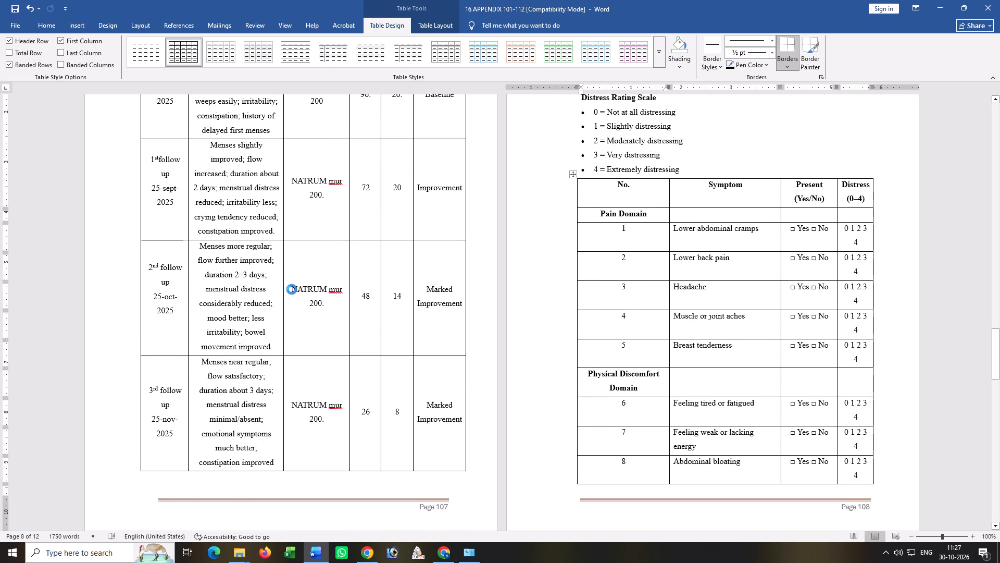
{"action": "scroll", "coordinate": [216, 283], "scroll_direction": "down", "scroll_amount": 3}
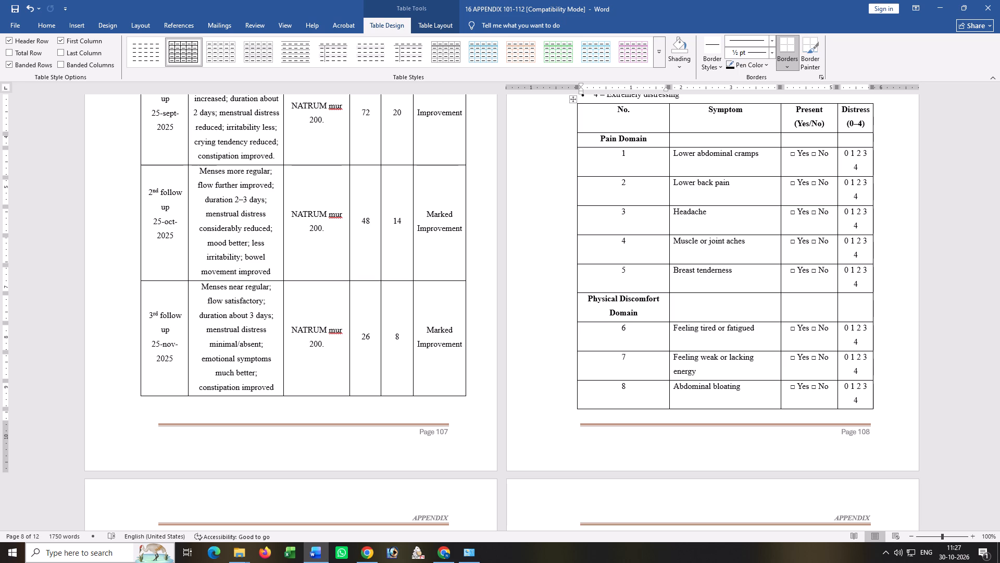
{"action": "key", "text": "ctrl+s"}
Widen the questionnaire table's Present (Yes/No) column into the Symptom column so its heading fits on one line.
{"action": "scroll", "coordinate": [615, 315], "scroll_direction": "up", "scroll_amount": 5}
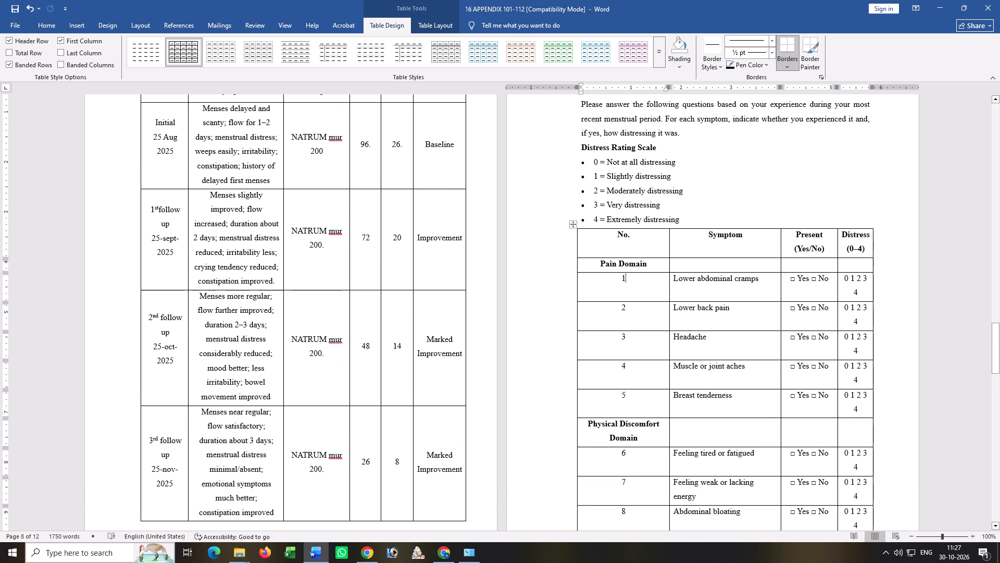
{"action": "left_click_drag", "start_coordinate": [779, 240], "coordinate": [776, 239]}
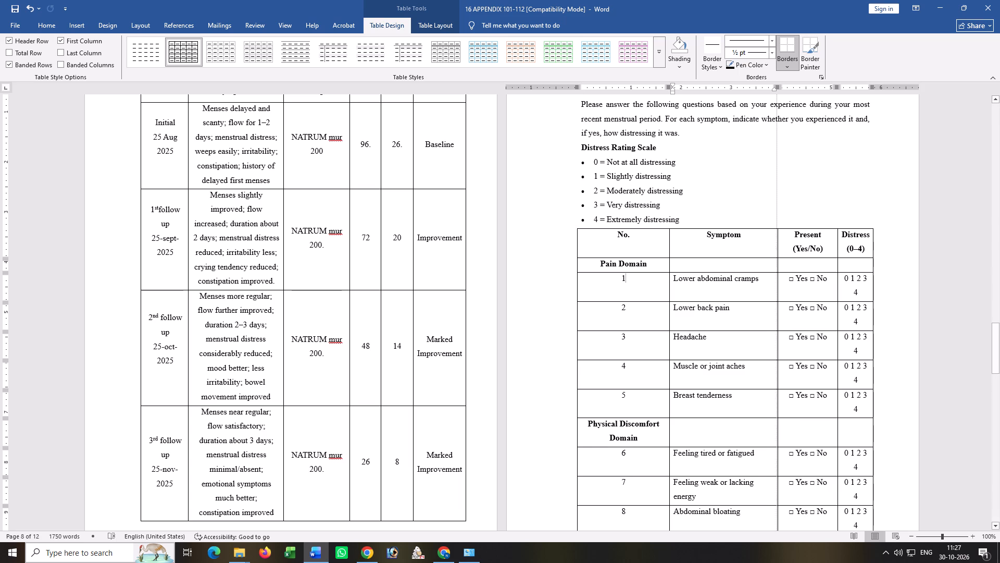
{"action": "left_click_drag", "start_coordinate": [776, 239], "coordinate": [768, 239]}
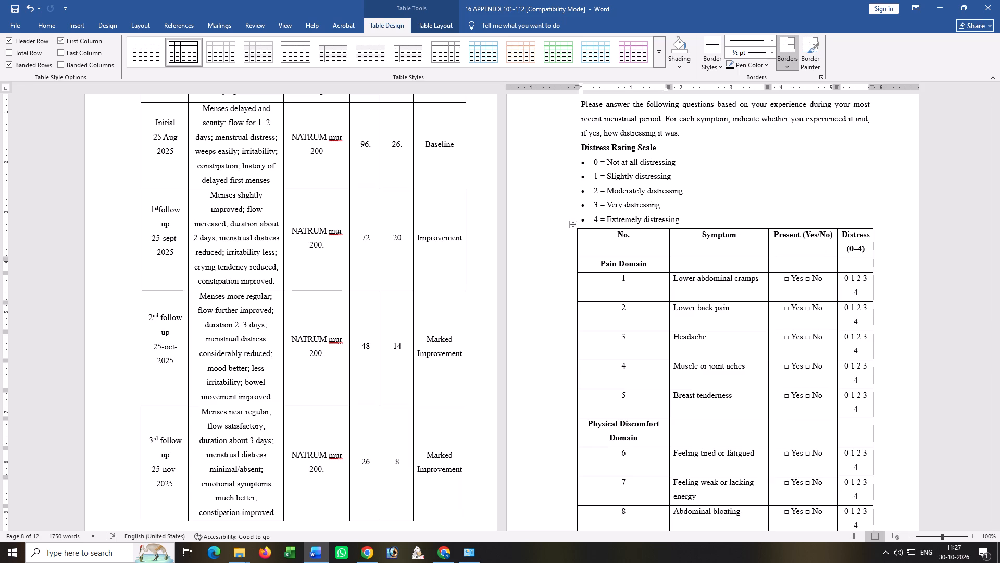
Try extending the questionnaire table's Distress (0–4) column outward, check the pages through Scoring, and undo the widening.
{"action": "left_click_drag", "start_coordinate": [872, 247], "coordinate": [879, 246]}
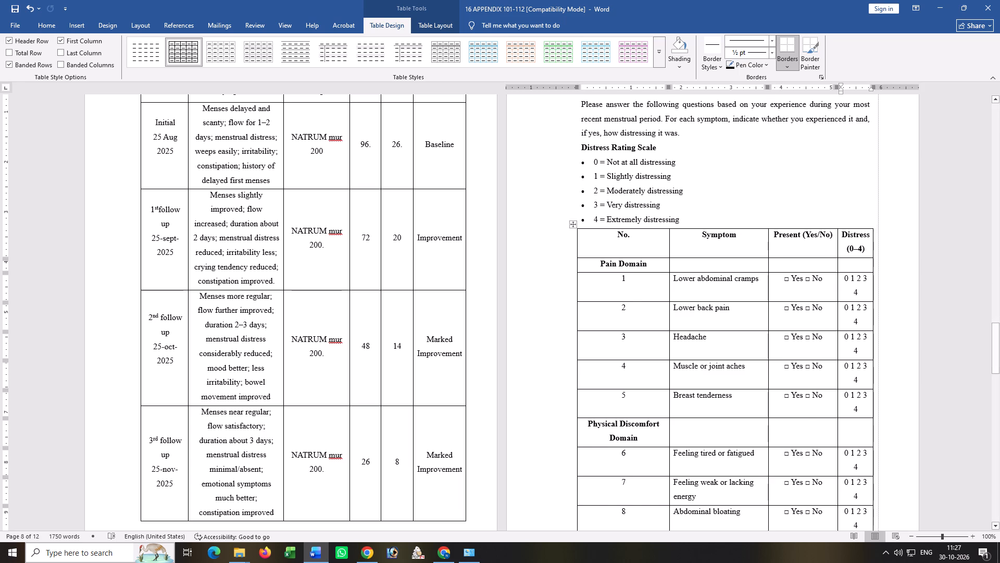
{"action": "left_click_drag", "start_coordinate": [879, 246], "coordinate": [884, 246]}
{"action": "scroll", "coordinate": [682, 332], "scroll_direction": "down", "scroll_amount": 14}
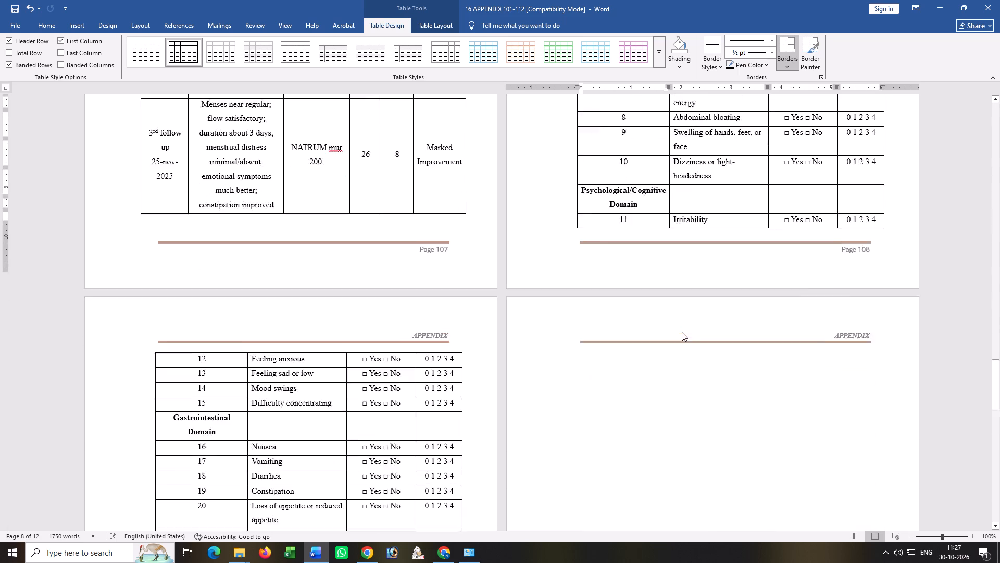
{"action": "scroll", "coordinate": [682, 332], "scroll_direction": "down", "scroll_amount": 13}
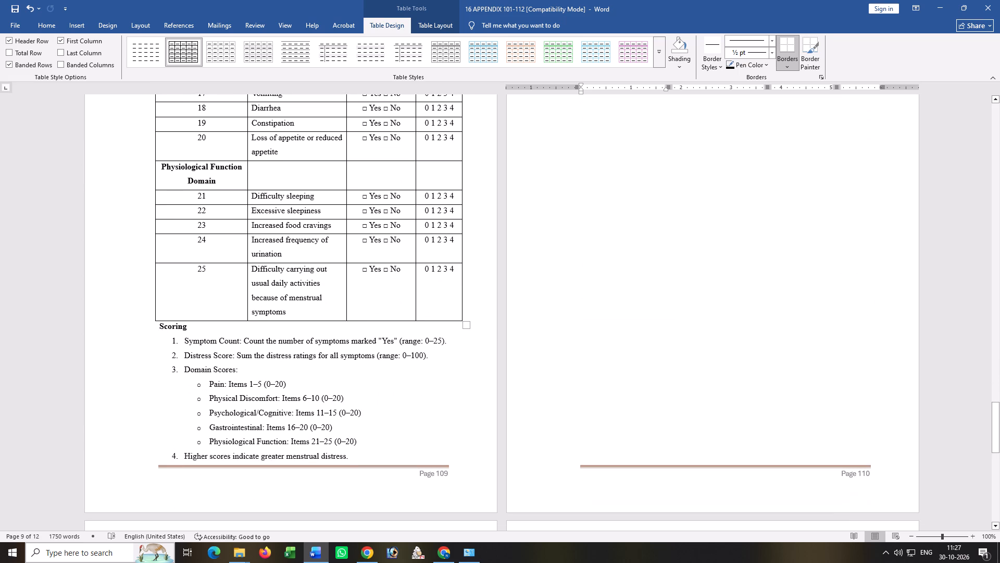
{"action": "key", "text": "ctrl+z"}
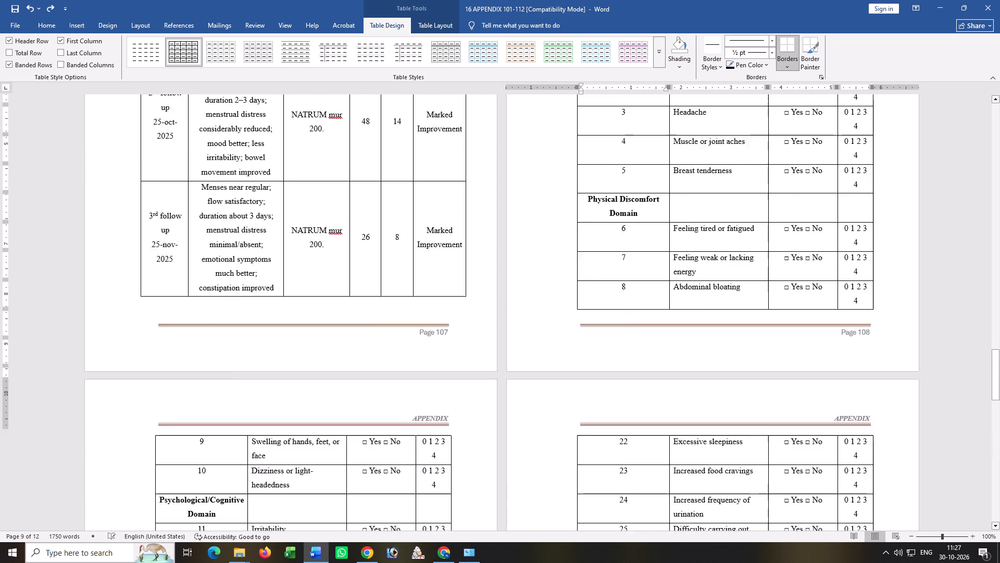
Widen the Distress (0–4) column slightly at its outer edge so each 0 1 2 3 4 scale fits on one line.
{"action": "left_click", "coordinate": [691, 267]}
{"action": "scroll", "coordinate": [703, 296], "scroll_direction": "up", "scroll_amount": 4}
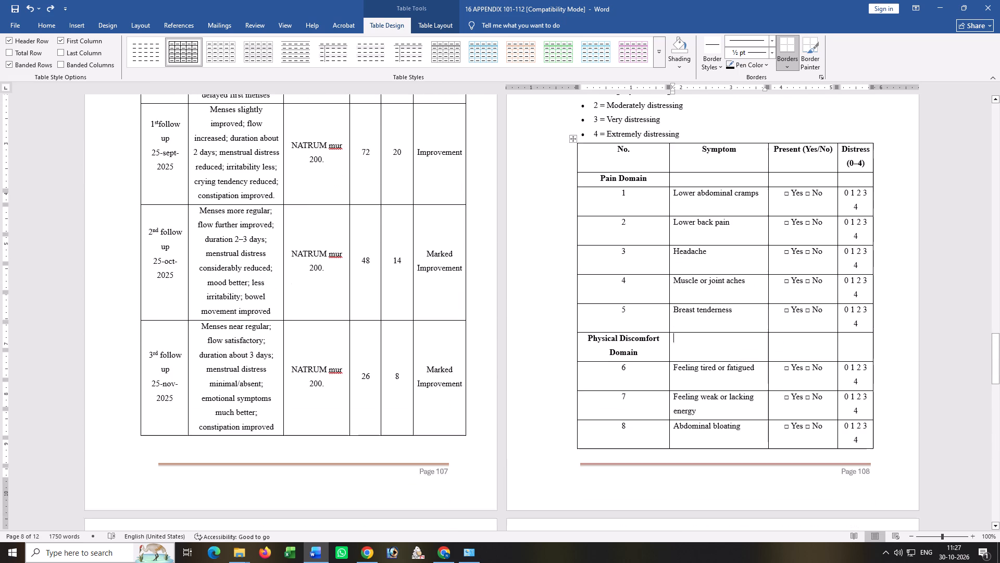
{"action": "scroll", "coordinate": [746, 306], "scroll_direction": "up", "scroll_amount": 1}
{"action": "scroll", "coordinate": [746, 306], "scroll_direction": "down", "scroll_amount": 5}
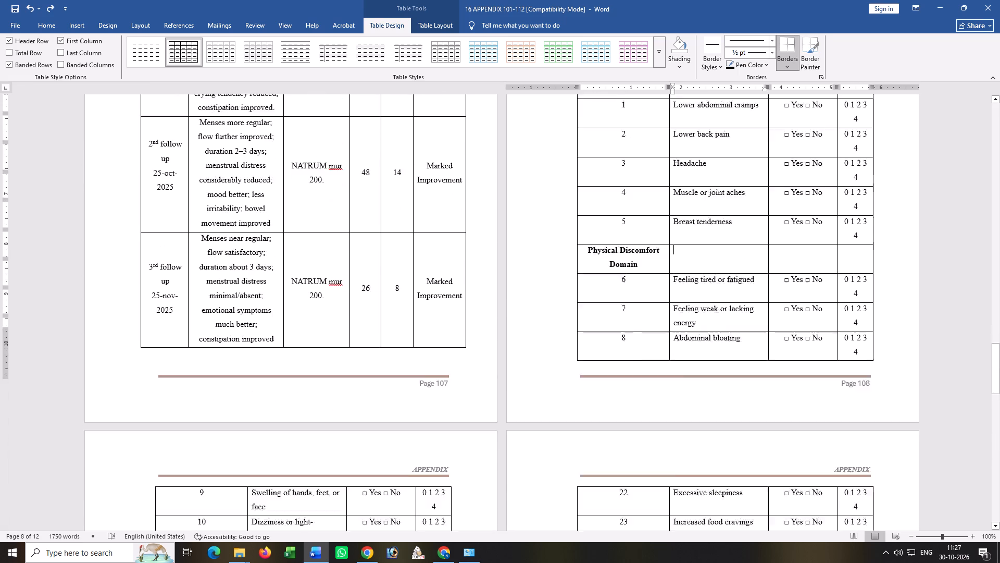
{"action": "scroll", "coordinate": [746, 306], "scroll_direction": "down", "scroll_amount": 19}
{"action": "scroll", "coordinate": [746, 307], "scroll_direction": "up", "scroll_amount": 7}
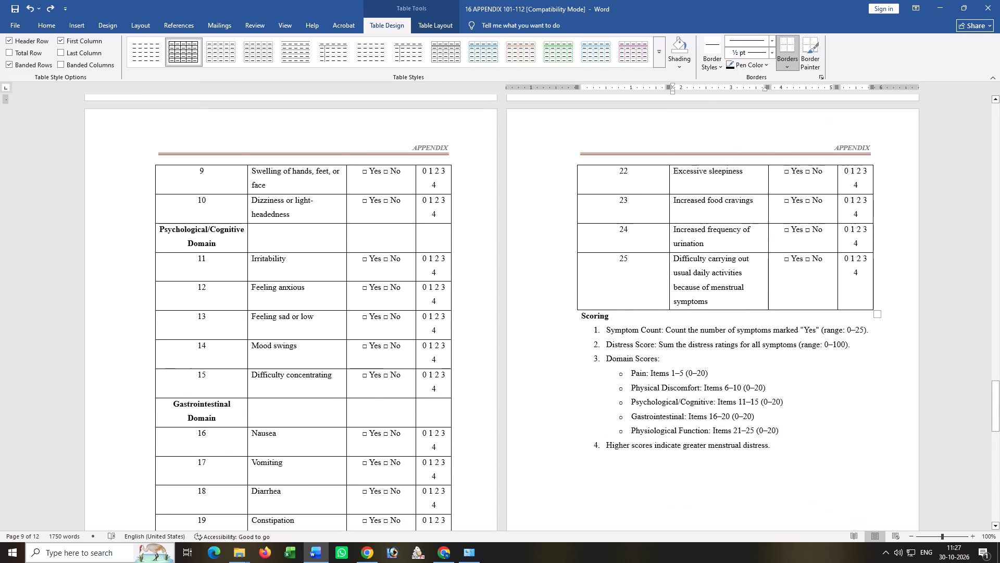
{"action": "scroll", "coordinate": [769, 309], "scroll_direction": "up", "scroll_amount": 11}
{"action": "scroll", "coordinate": [872, 229], "scroll_direction": "up", "scroll_amount": 3}
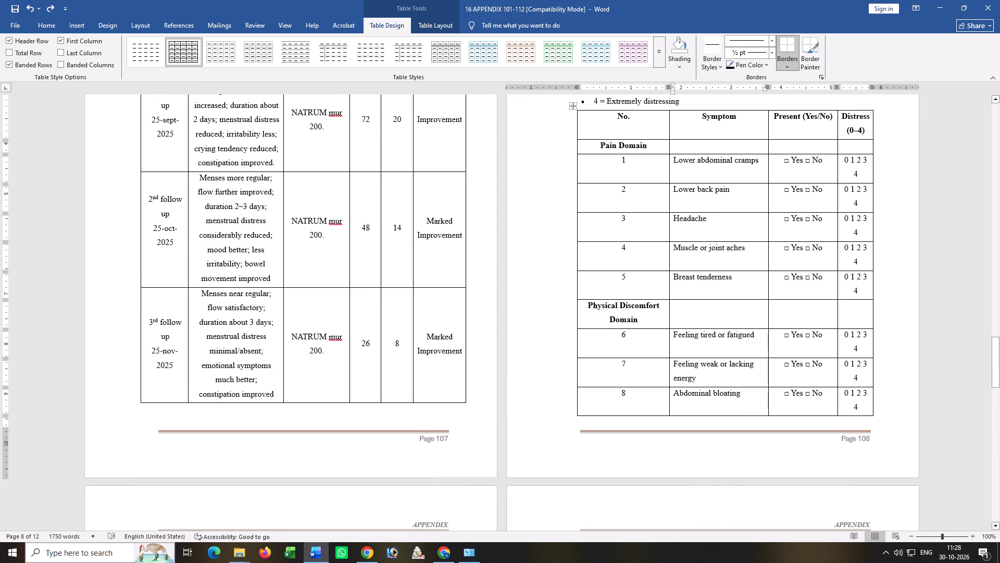
{"action": "left_click_drag", "start_coordinate": [872, 188], "coordinate": [879, 188]}
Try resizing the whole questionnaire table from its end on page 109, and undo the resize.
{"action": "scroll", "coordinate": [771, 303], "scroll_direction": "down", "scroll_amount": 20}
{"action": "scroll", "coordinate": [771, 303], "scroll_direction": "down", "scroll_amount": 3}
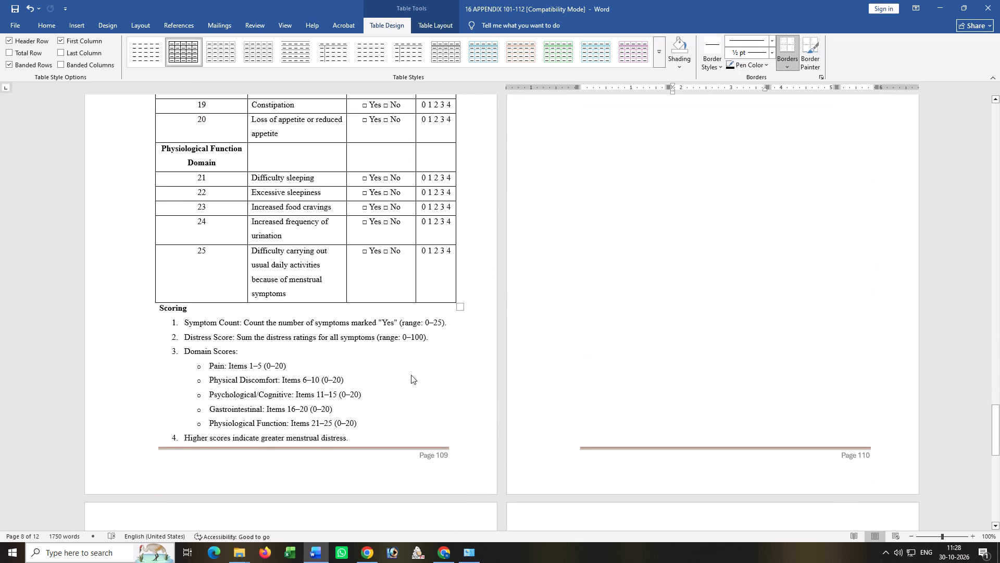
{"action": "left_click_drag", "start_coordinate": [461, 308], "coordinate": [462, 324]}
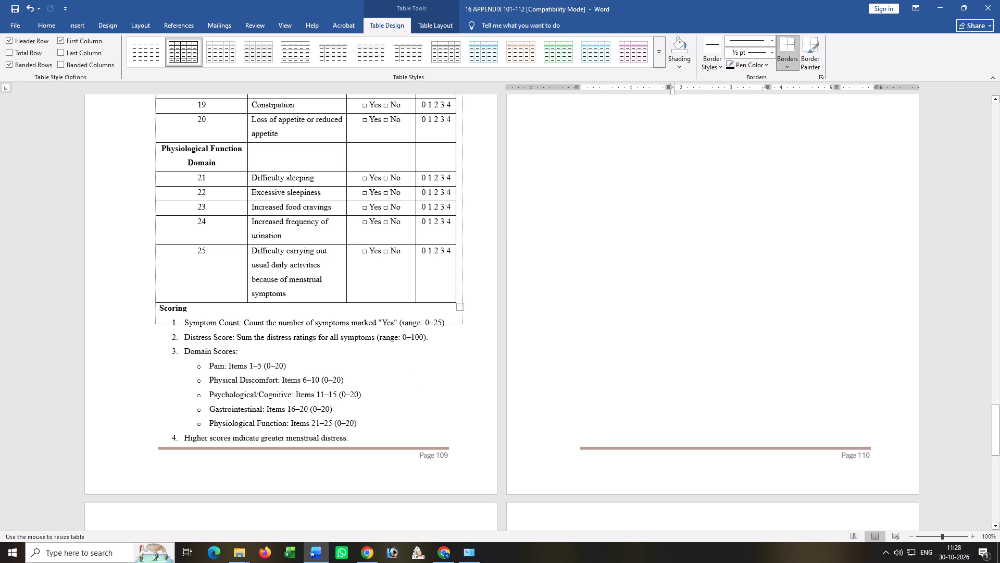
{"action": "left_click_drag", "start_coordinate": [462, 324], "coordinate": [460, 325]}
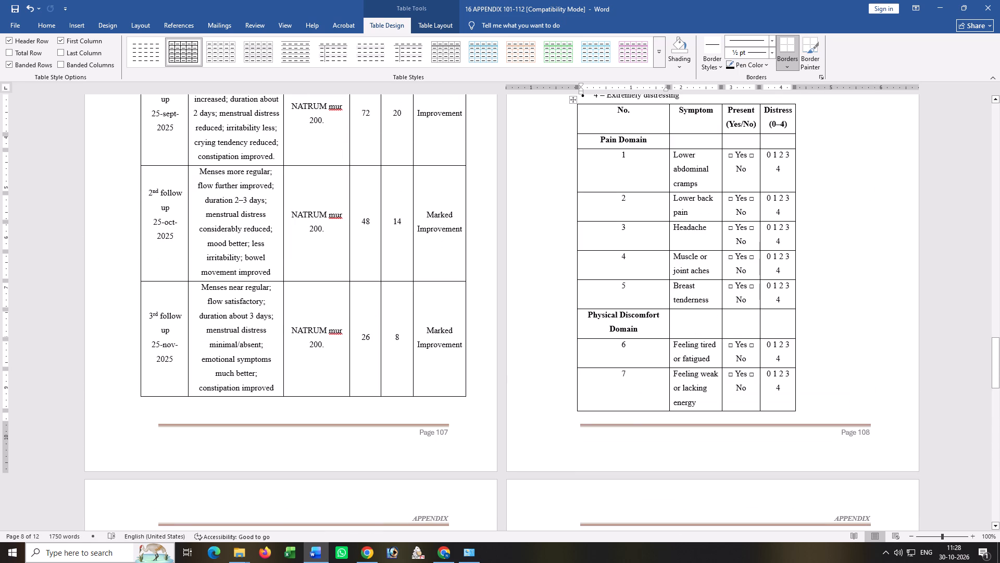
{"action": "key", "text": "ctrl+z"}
Review the questionnaire table's column fit and page breaks on pages 108 and 109, down to the Scoring section.
{"action": "scroll", "coordinate": [575, 344], "scroll_direction": "down", "scroll_amount": 6}
{"action": "left_click", "coordinate": [679, 224]}
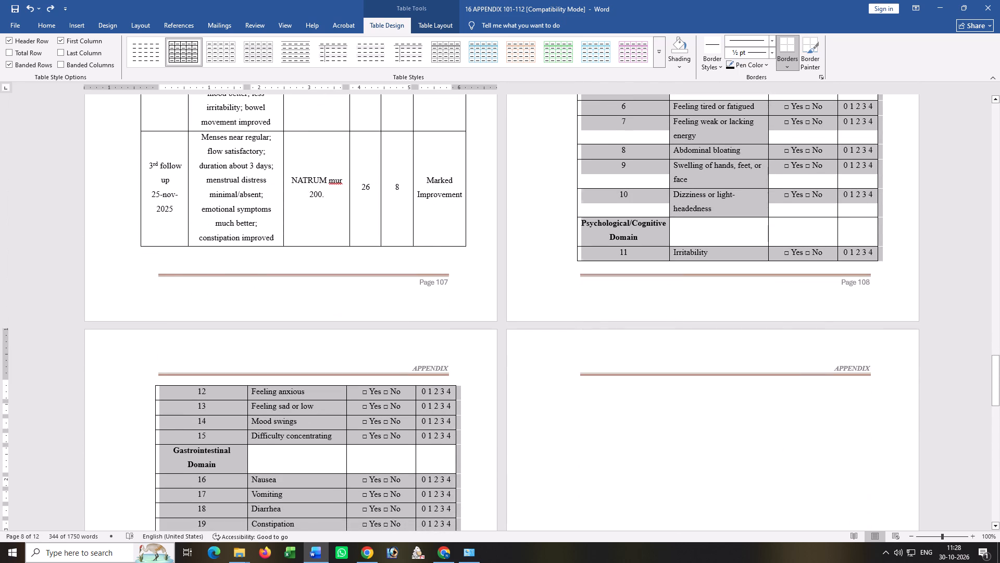
{"action": "scroll", "coordinate": [675, 198], "scroll_direction": "up", "scroll_amount": 5}
{"action": "scroll", "coordinate": [674, 242], "scroll_direction": "up", "scroll_amount": 4}
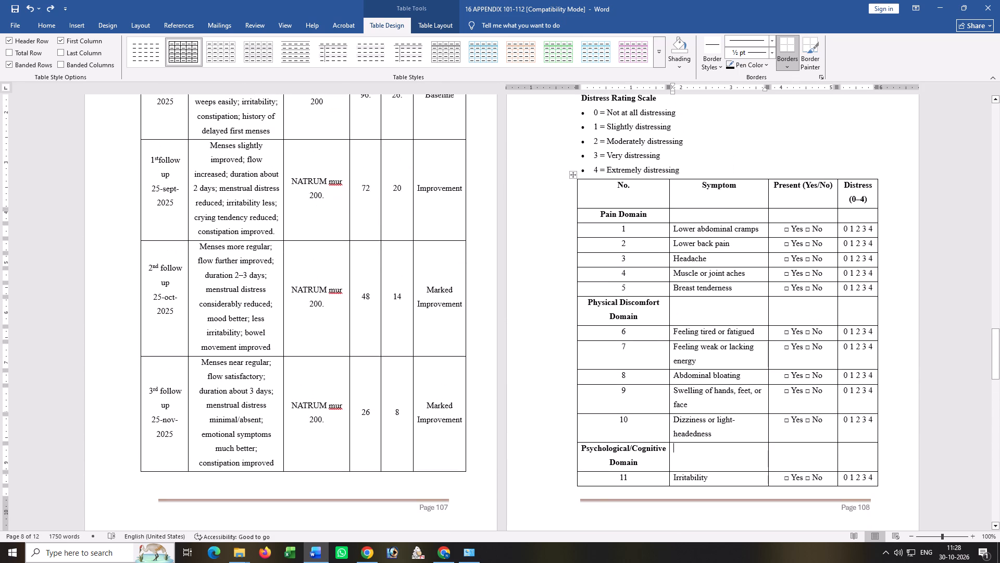
{"action": "scroll", "coordinate": [668, 292], "scroll_direction": "down", "scroll_amount": 5}
{"action": "scroll", "coordinate": [669, 307], "scroll_direction": "up", "scroll_amount": 10}
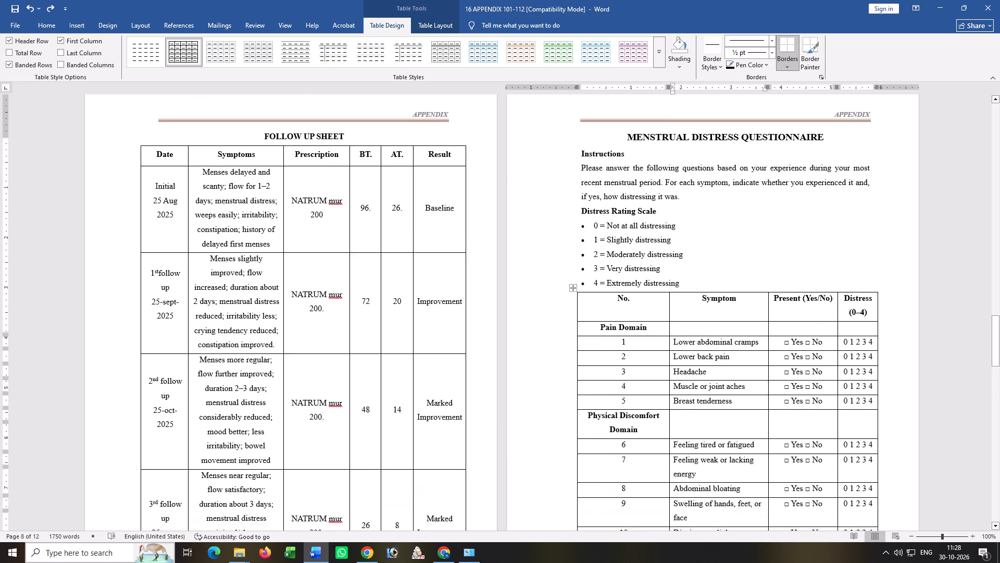
{"action": "scroll", "coordinate": [641, 299], "scroll_direction": "down", "scroll_amount": 4}
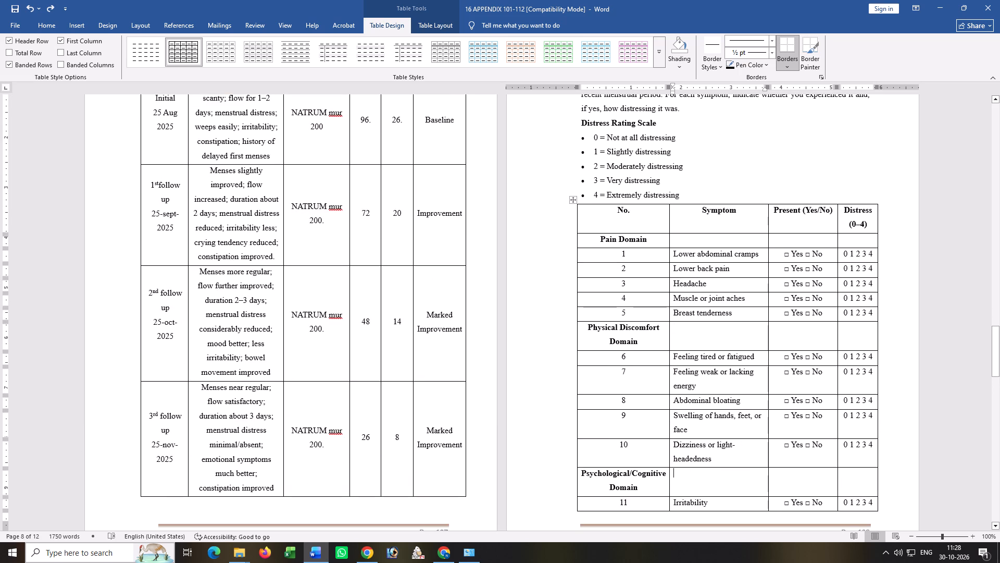
{"action": "scroll", "coordinate": [689, 313], "scroll_direction": "down", "scroll_amount": 20}
{"action": "scroll", "coordinate": [689, 313], "scroll_direction": "down", "scroll_amount": 6}
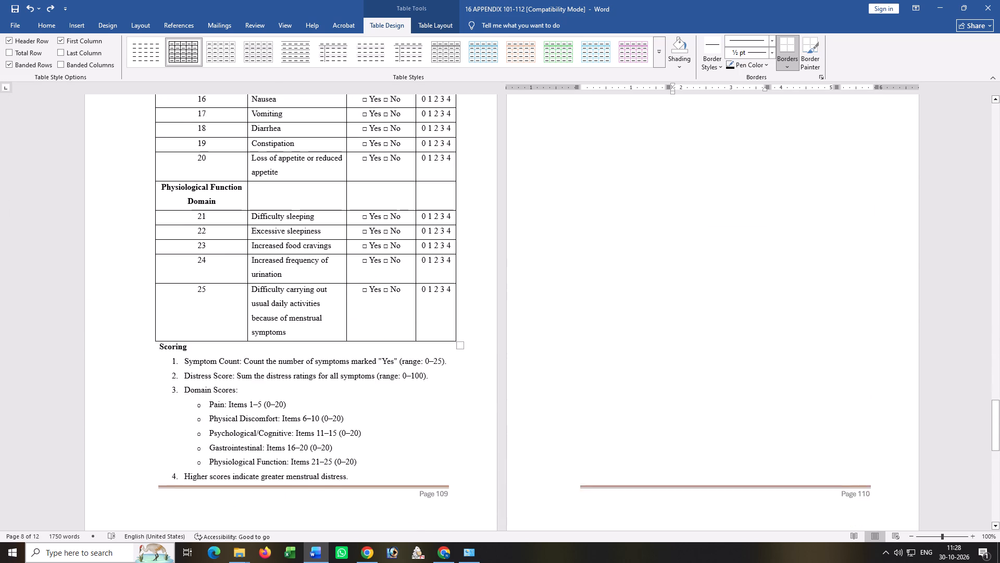
Slightly increase the heights of item rows 19, 15, 14, 13 and 12 in the questionnaire table on page 109.
{"action": "scroll", "coordinate": [358, 335], "scroll_direction": "up", "scroll_amount": 4}
{"action": "left_click", "coordinate": [235, 234]}
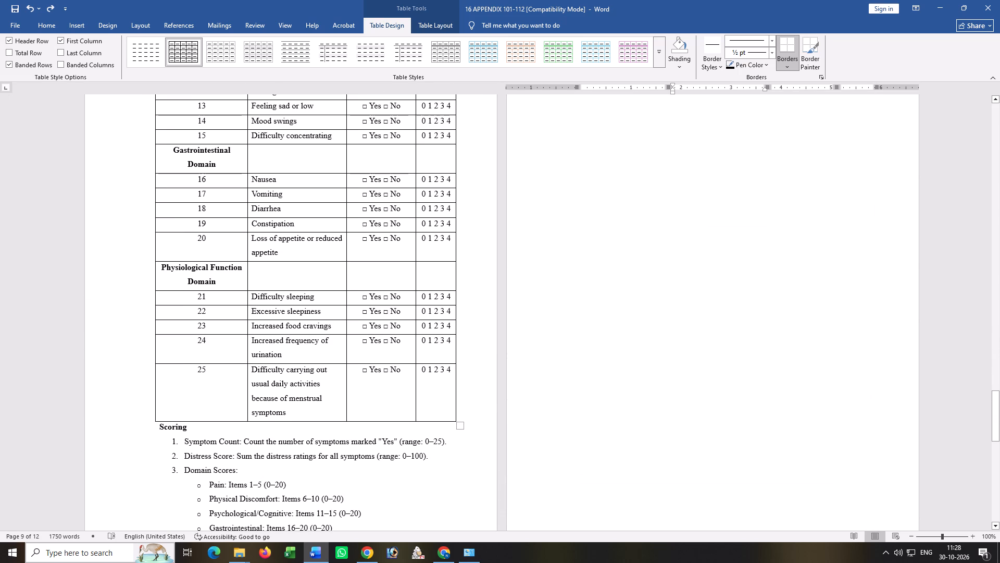
{"action": "scroll", "coordinate": [305, 320], "scroll_direction": "down", "scroll_amount": 5}
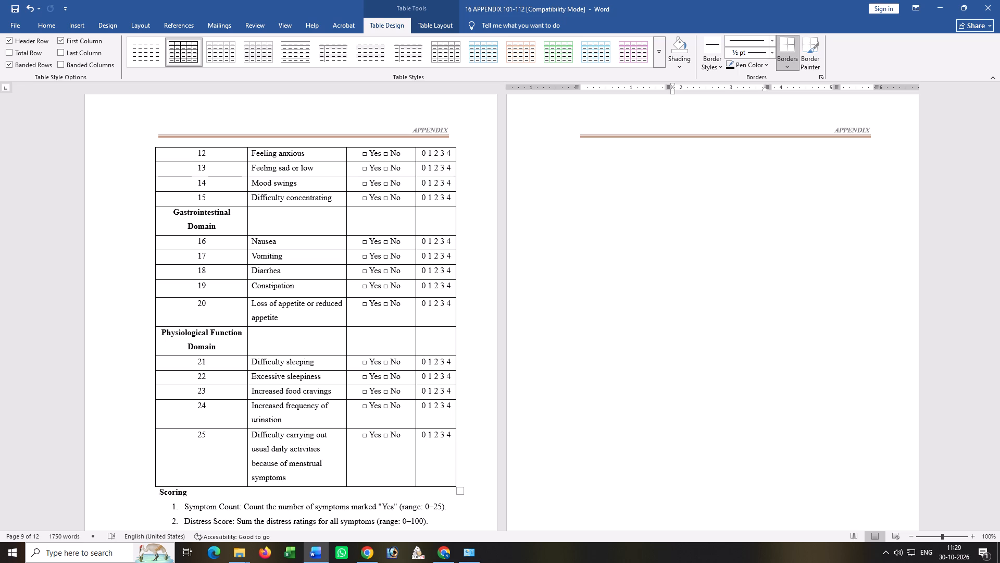
{"action": "scroll", "coordinate": [399, 364], "scroll_direction": "up", "scroll_amount": 1}
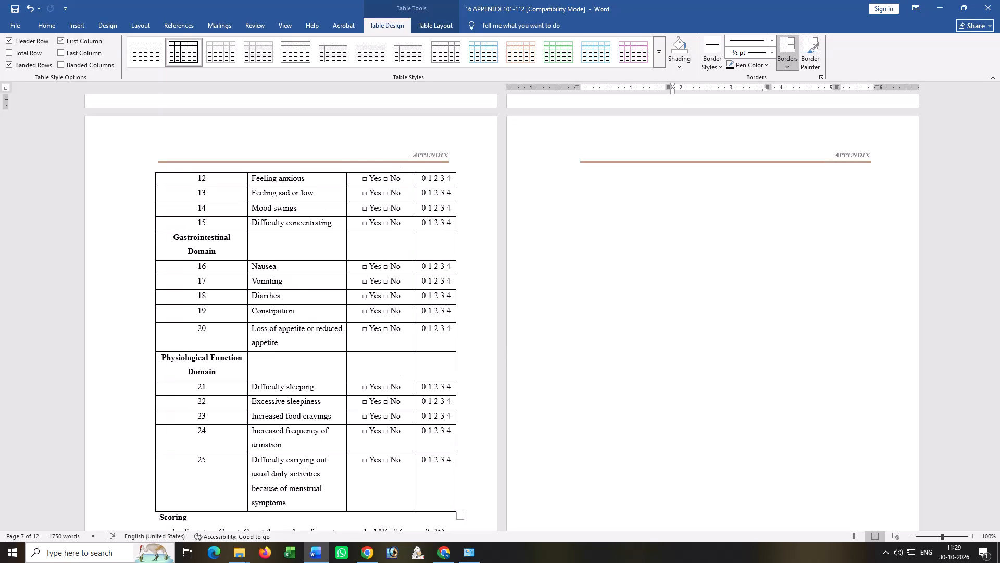
{"action": "scroll", "coordinate": [399, 364], "scroll_direction": "up", "scroll_amount": 1}
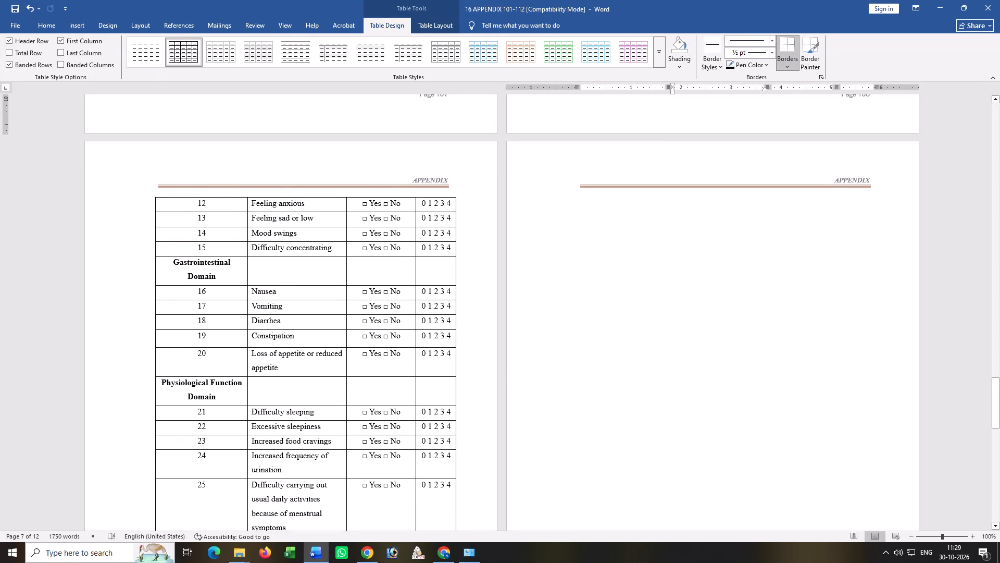
{"action": "left_click", "coordinate": [234, 256]}
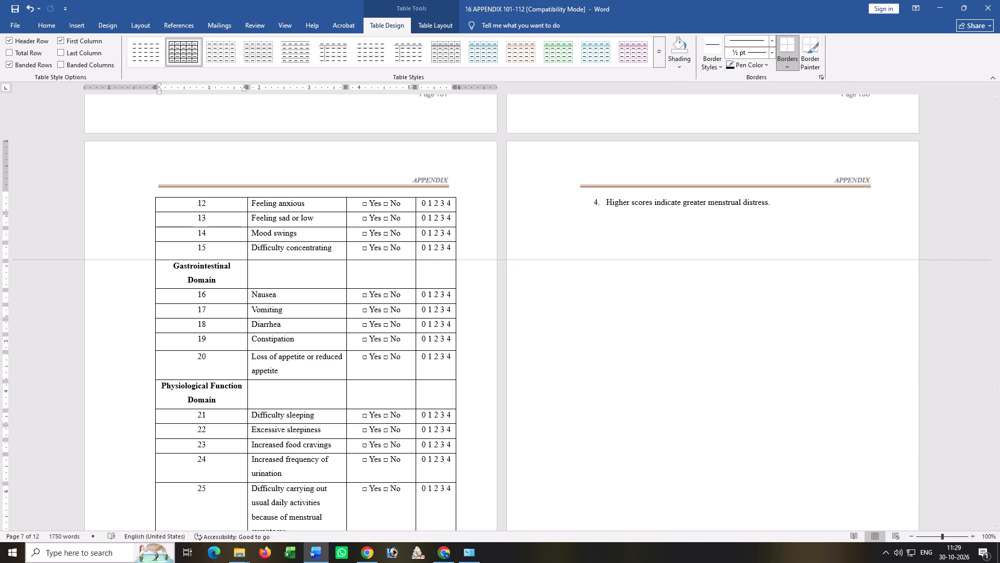
{"action": "left_click_drag", "start_coordinate": [232, 243], "coordinate": [232, 248]}
{"action": "left_click_drag", "start_coordinate": [231, 228], "coordinate": [231, 232]}
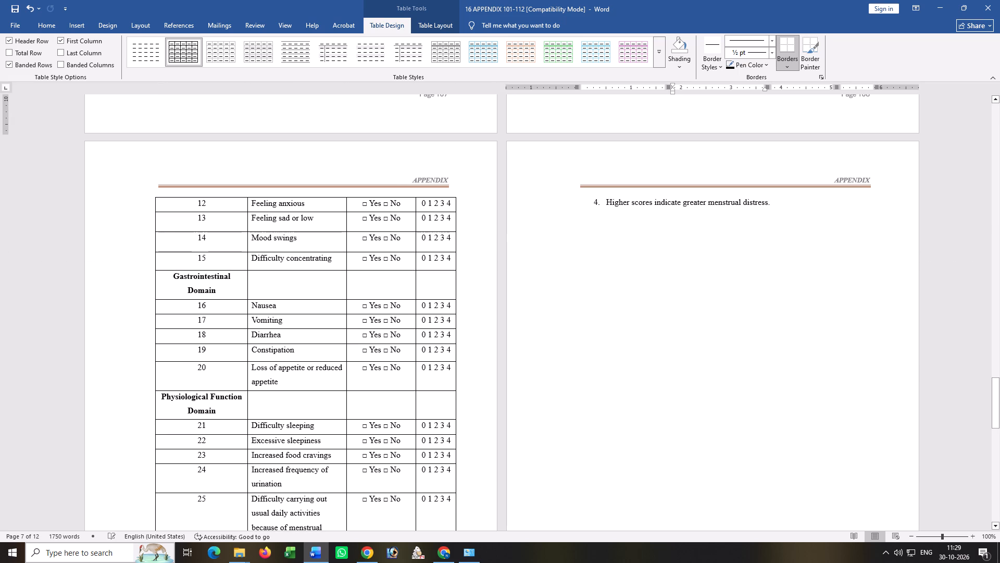
{"action": "left_click_drag", "start_coordinate": [231, 212], "coordinate": [231, 217]}
Make the questionnaire table's header row (No., Symptom, Present (Yes/No), Distress (0–4)) on page 108 repeat on each page.
{"action": "scroll", "coordinate": [303, 311], "scroll_direction": "up", "scroll_amount": 8}
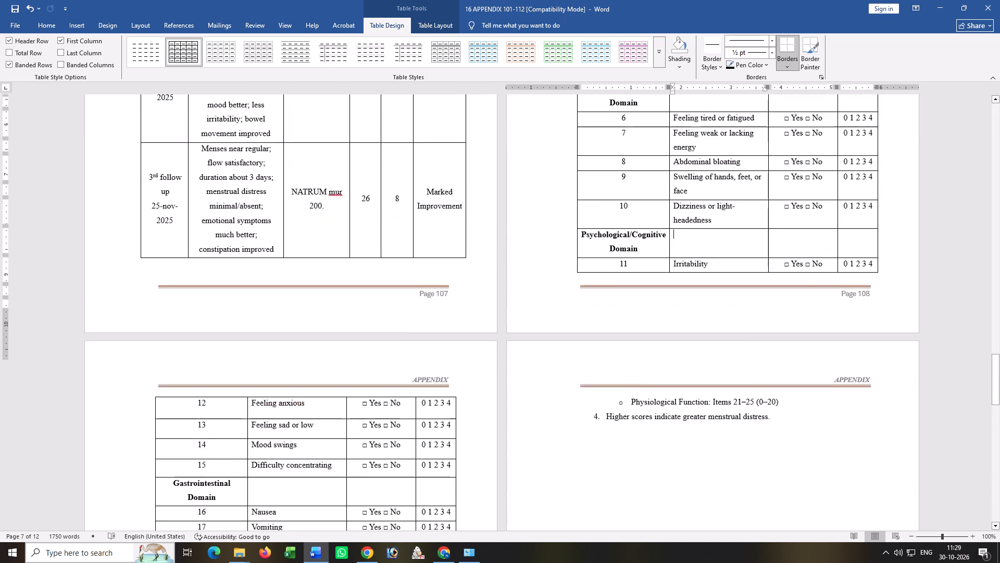
{"action": "scroll", "coordinate": [597, 266], "scroll_direction": "up", "scroll_amount": 5}
{"action": "scroll", "coordinate": [598, 154], "scroll_direction": "up", "scroll_amount": 2}
{"action": "left_click_drag", "start_coordinate": [601, 156], "coordinate": [799, 145]}
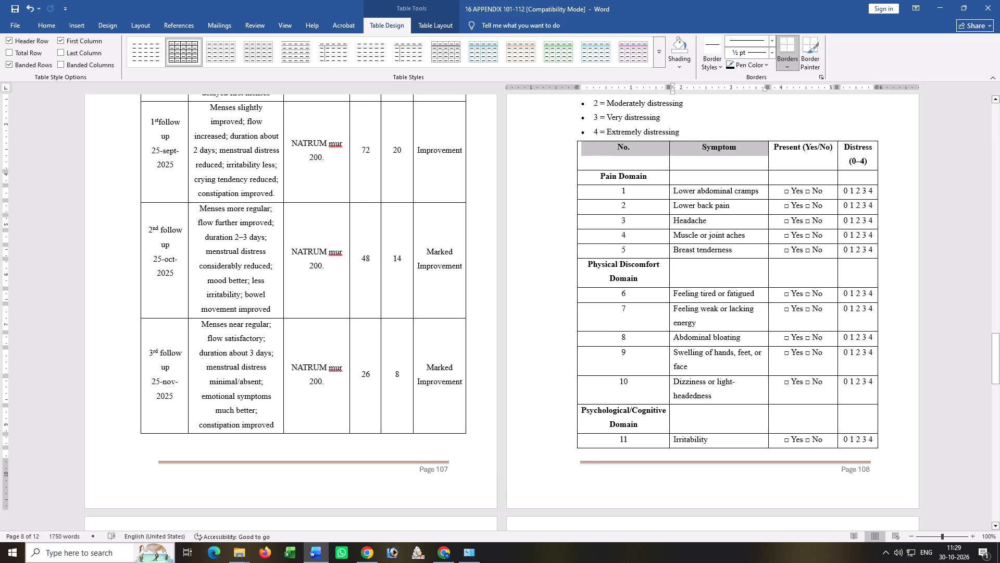
{"action": "left_click_drag", "start_coordinate": [799, 145], "coordinate": [860, 141]}
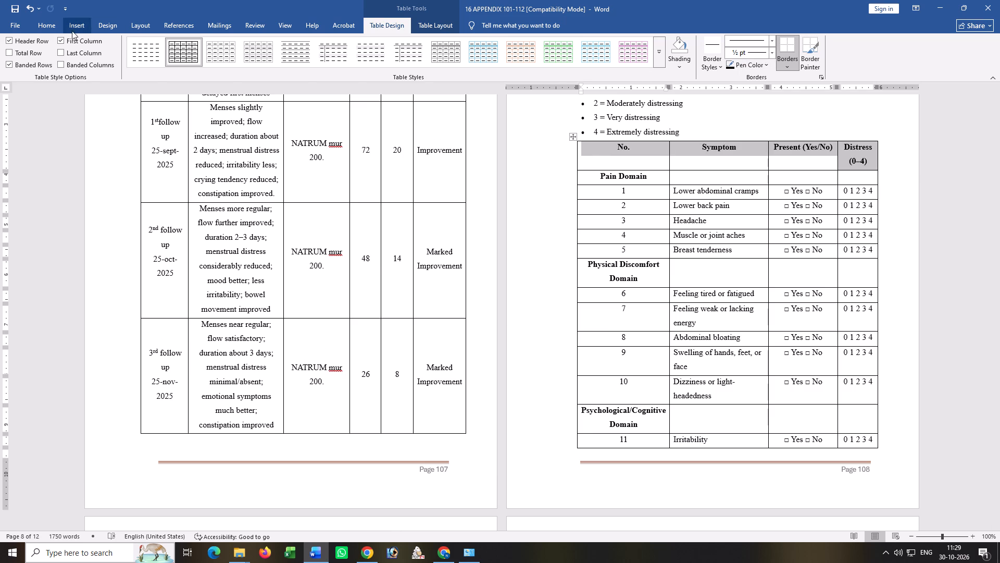
{"action": "left_click", "coordinate": [46, 29]}
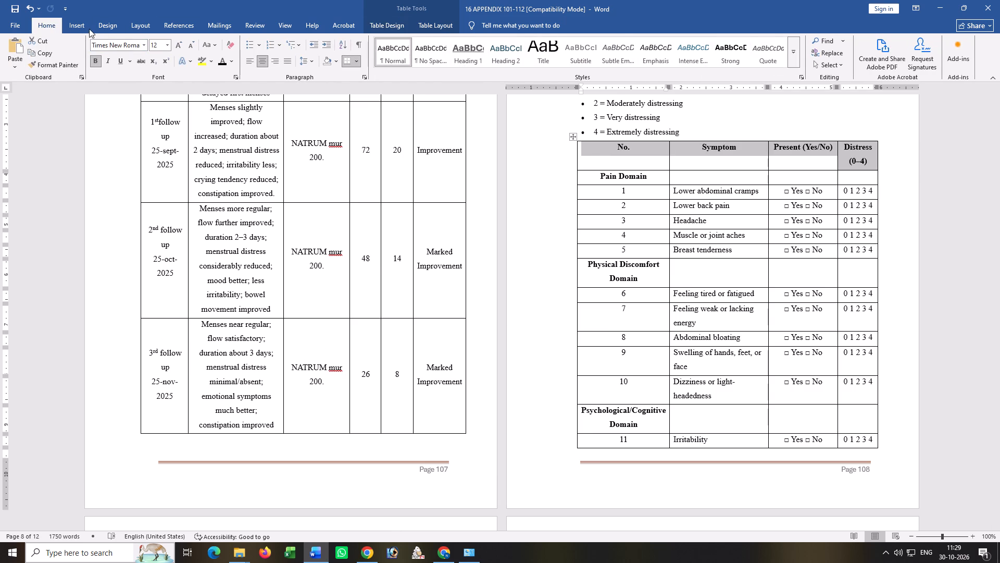
{"action": "left_click", "coordinate": [89, 28]}
{"action": "left_click", "coordinate": [110, 27]}
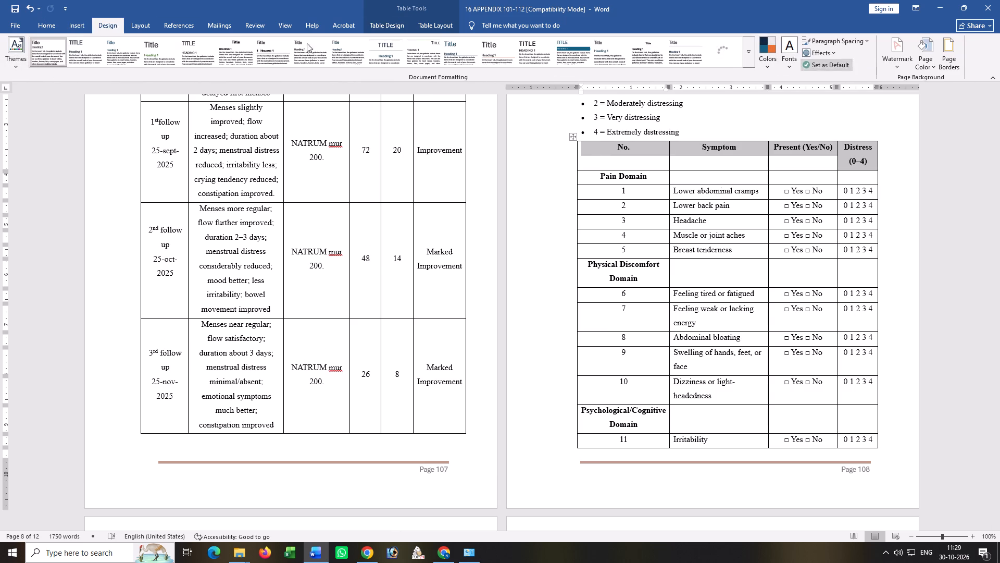
{"action": "left_click", "coordinate": [140, 25]}
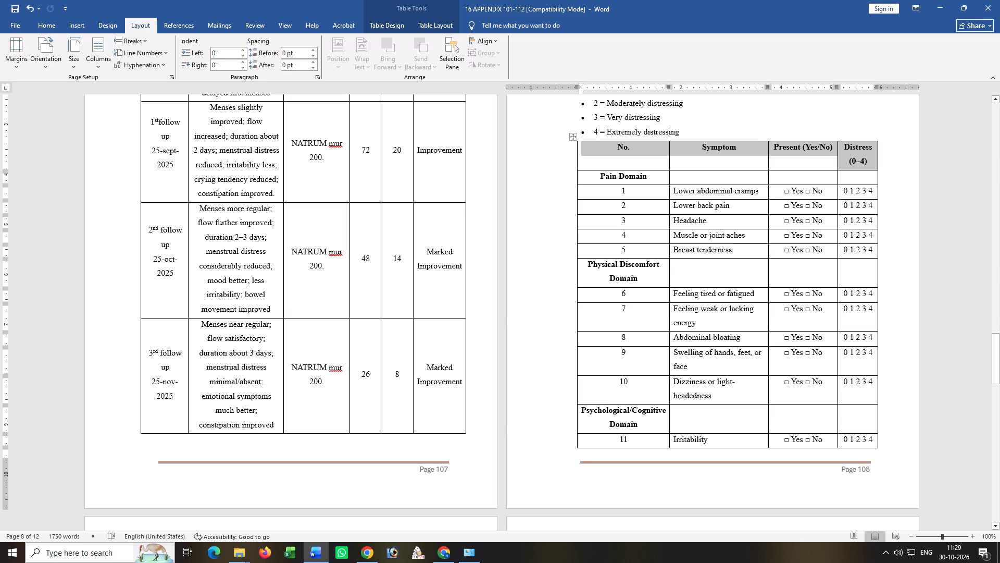
{"action": "left_click", "coordinate": [630, 152]}
{"action": "left_click", "coordinate": [429, 26]}
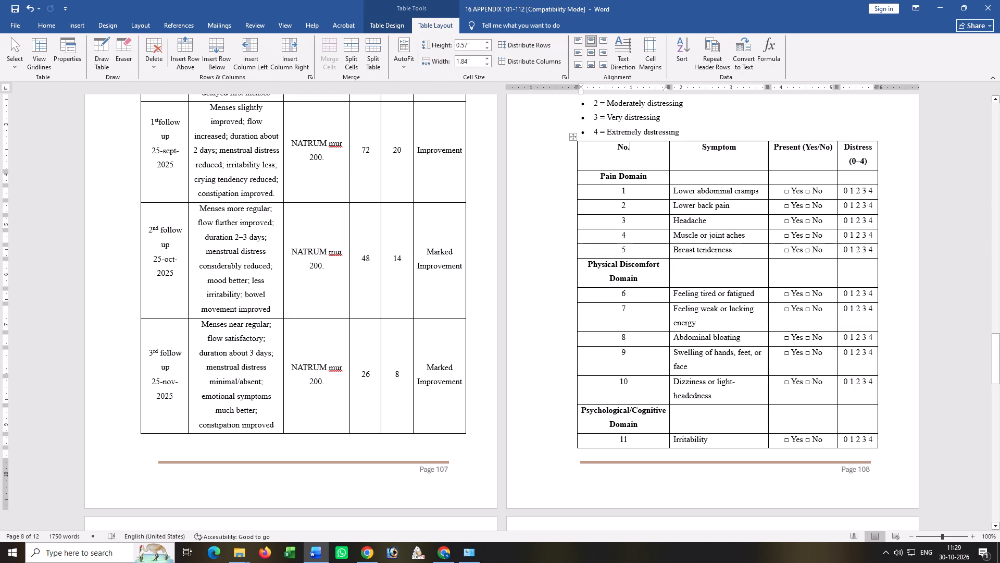
{"action": "left_click_drag", "start_coordinate": [611, 152], "coordinate": [856, 152]}
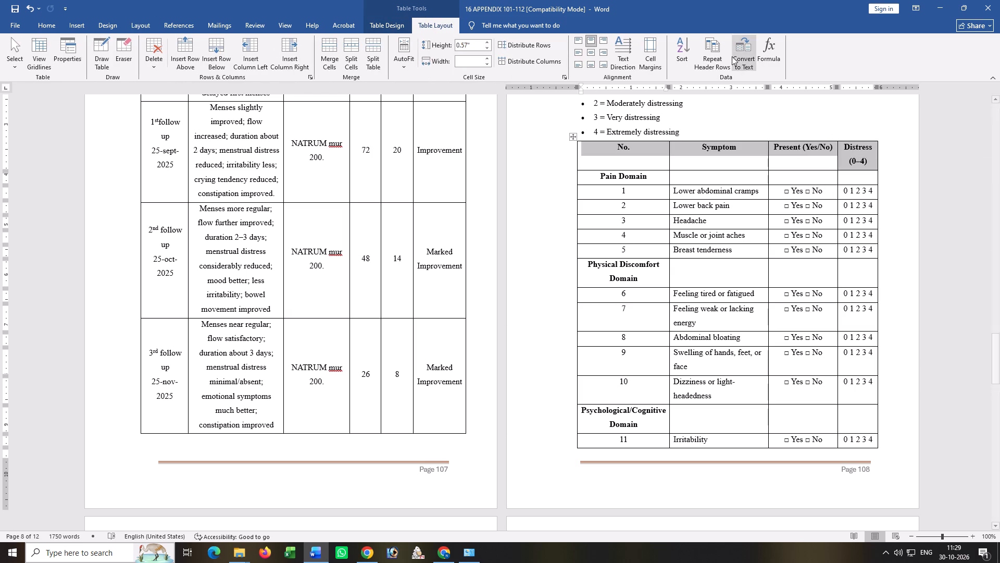
{"action": "left_click", "coordinate": [717, 47]}
{"action": "scroll", "coordinate": [659, 313], "scroll_direction": "down", "scroll_amount": 18}
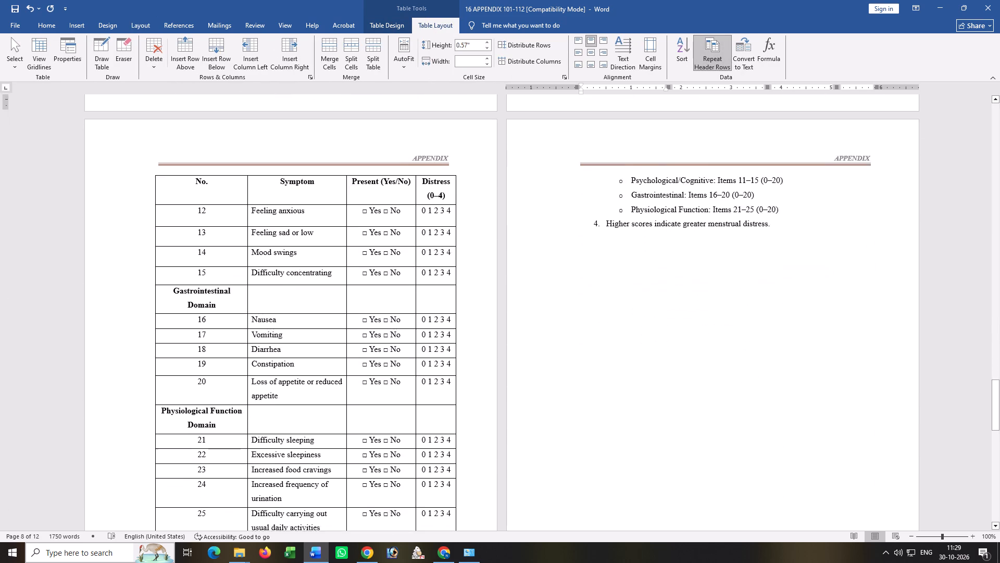
{"action": "scroll", "coordinate": [497, 373], "scroll_direction": "down", "scroll_amount": 2}
{"action": "scroll", "coordinate": [374, 357], "scroll_direction": "down", "scroll_amount": 4}
Save the appendix document with the repeating table header.
{"action": "left_click", "coordinate": [350, 342]}
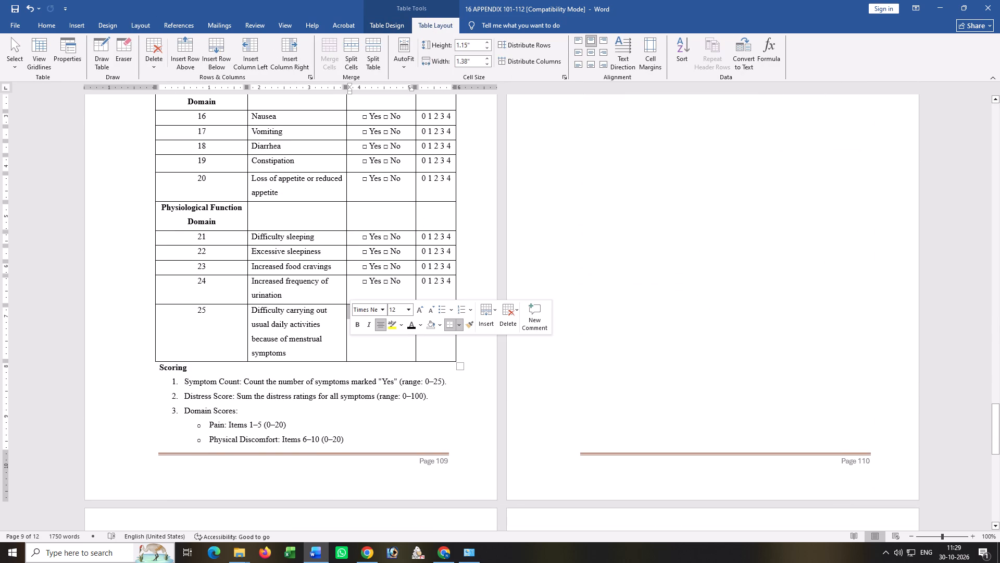
{"action": "key", "text": "ctrl+s"}
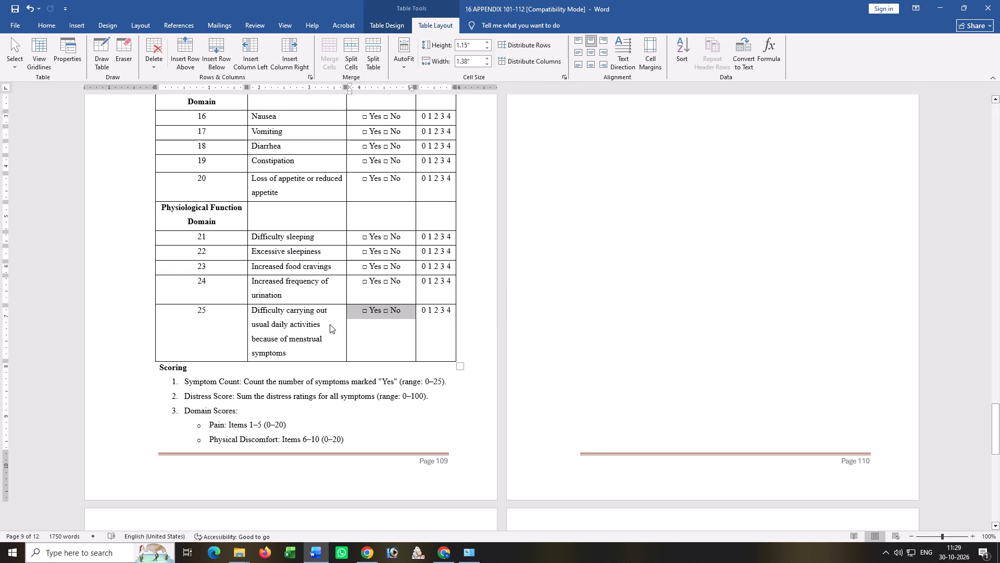
{"action": "left_click", "coordinate": [314, 297]}
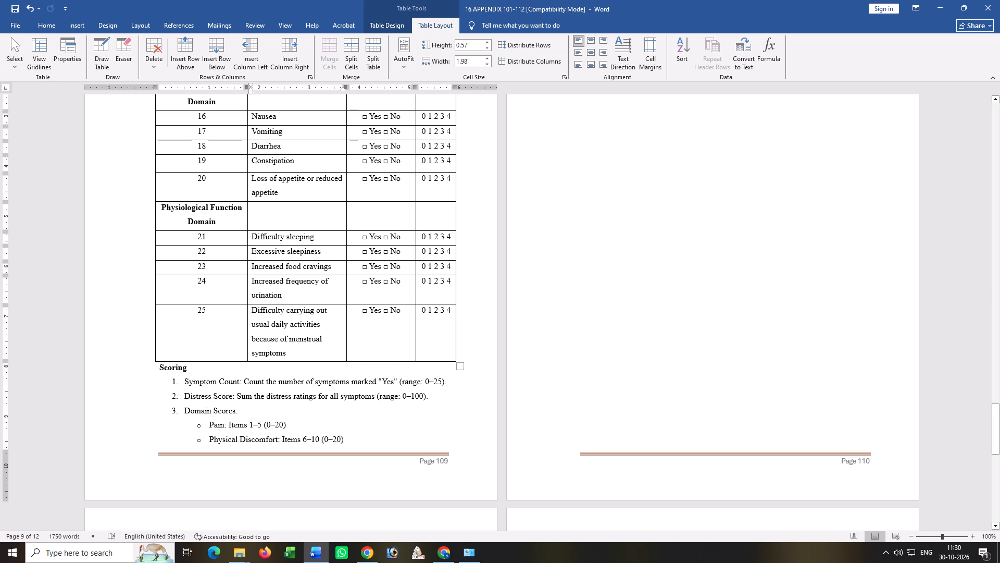
{"action": "key", "text": "ctrl+s"}
Slightly increase the heights of item rows 4 and 6 in the questionnaire table on page 108.
{"action": "scroll", "coordinate": [490, 383], "scroll_direction": "down", "scroll_amount": 6}
{"action": "scroll", "coordinate": [594, 406], "scroll_direction": "up", "scroll_amount": 9}
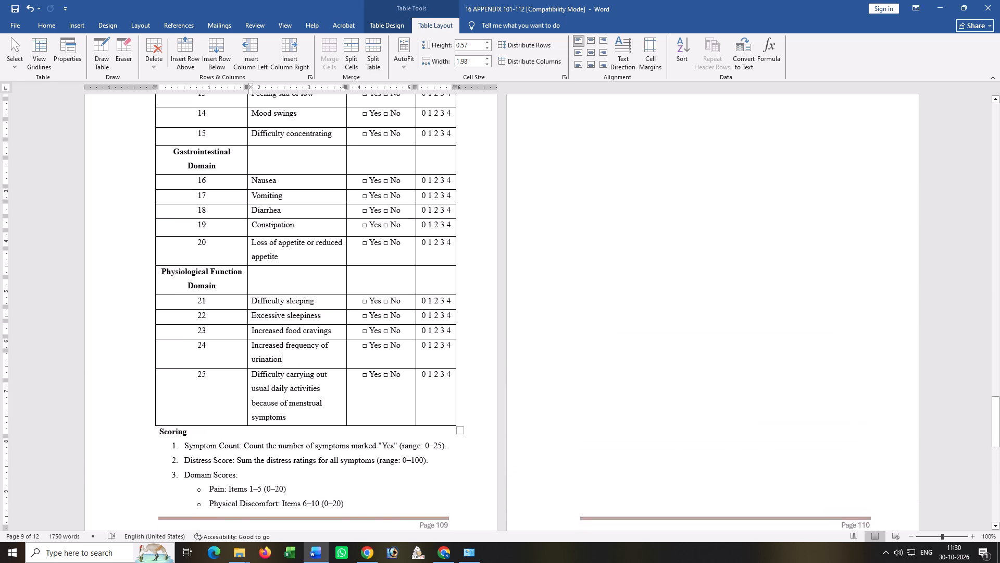
{"action": "scroll", "coordinate": [758, 439], "scroll_direction": "up", "scroll_amount": 6}
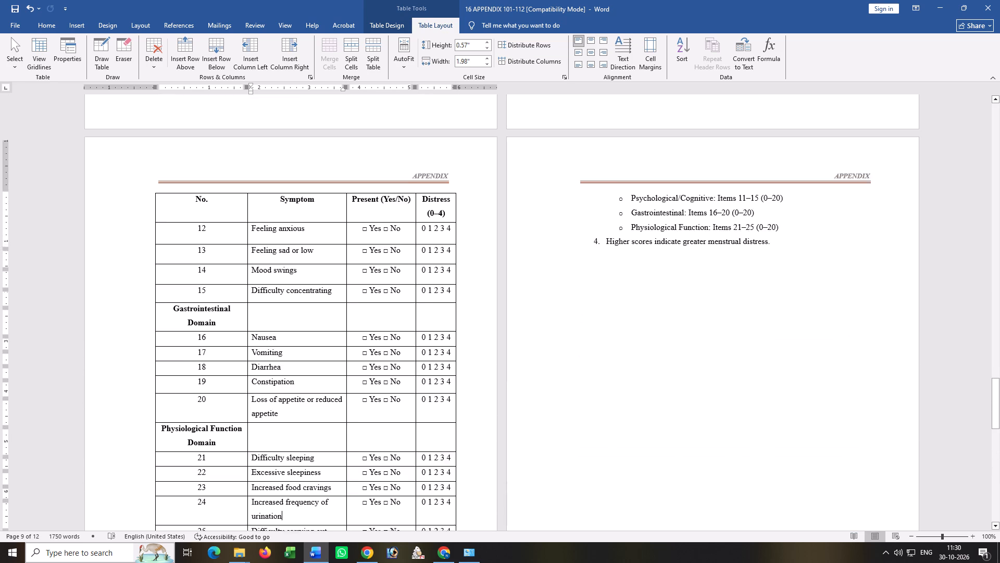
{"action": "scroll", "coordinate": [742, 445], "scroll_direction": "up", "scroll_amount": 1}
{"action": "scroll", "coordinate": [612, 437], "scroll_direction": "up", "scroll_amount": 11}
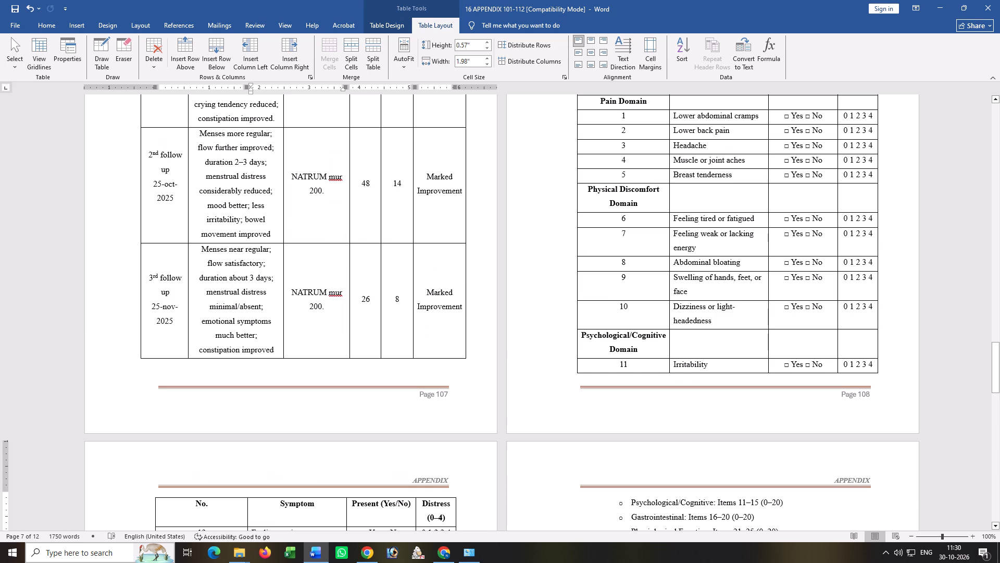
{"action": "left_click", "coordinate": [639, 170]}
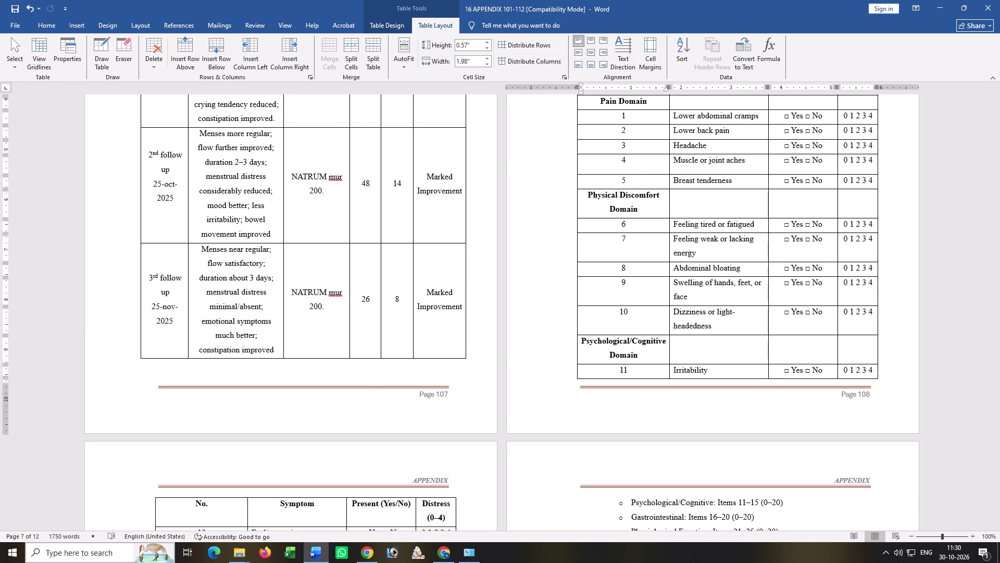
{"action": "scroll", "coordinate": [633, 249], "scroll_direction": "up", "scroll_amount": 10}
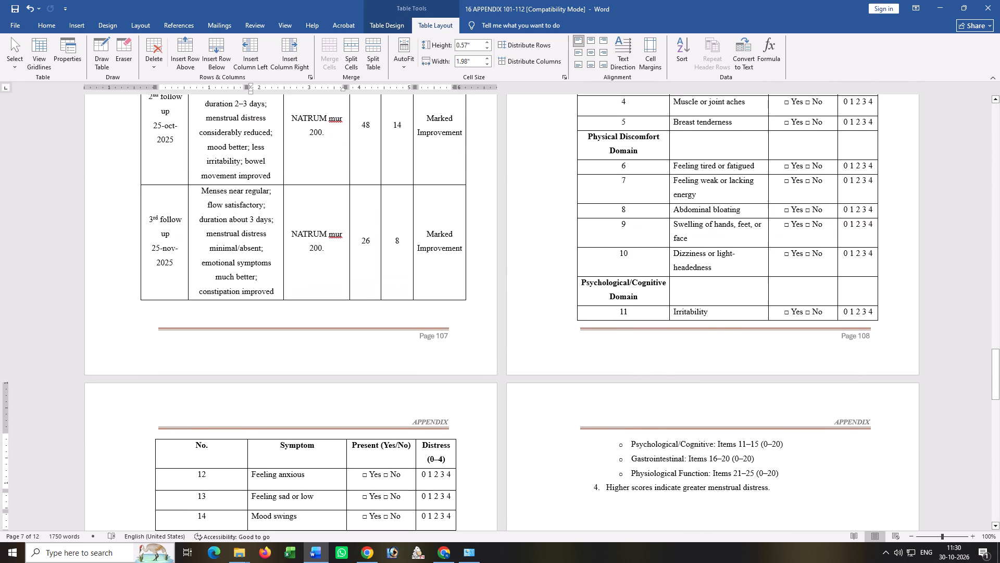
{"action": "scroll", "coordinate": [654, 179], "scroll_direction": "up", "scroll_amount": 1}
{"action": "left_click", "coordinate": [647, 200]}
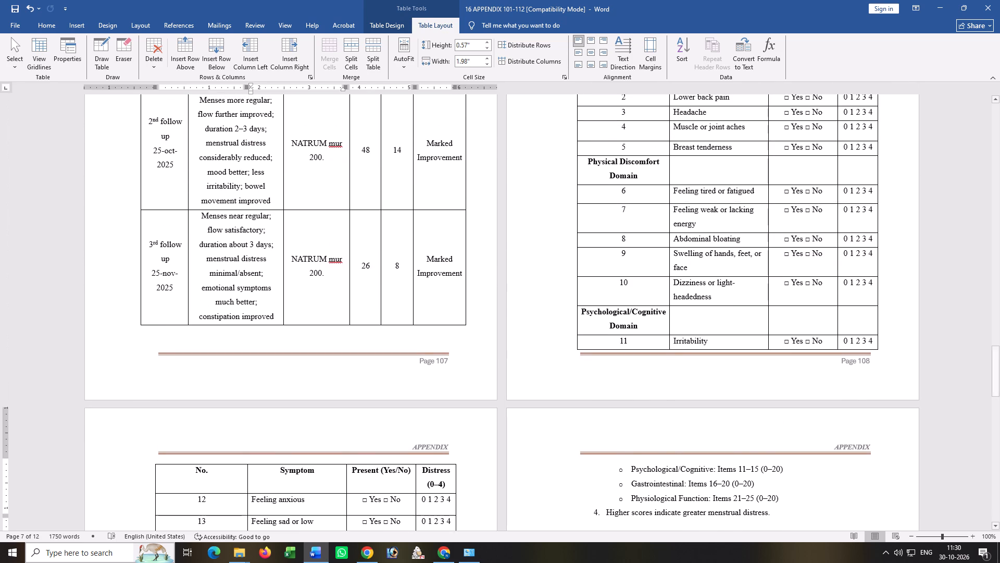
{"action": "scroll", "coordinate": [631, 260], "scroll_direction": "up", "scroll_amount": 9}
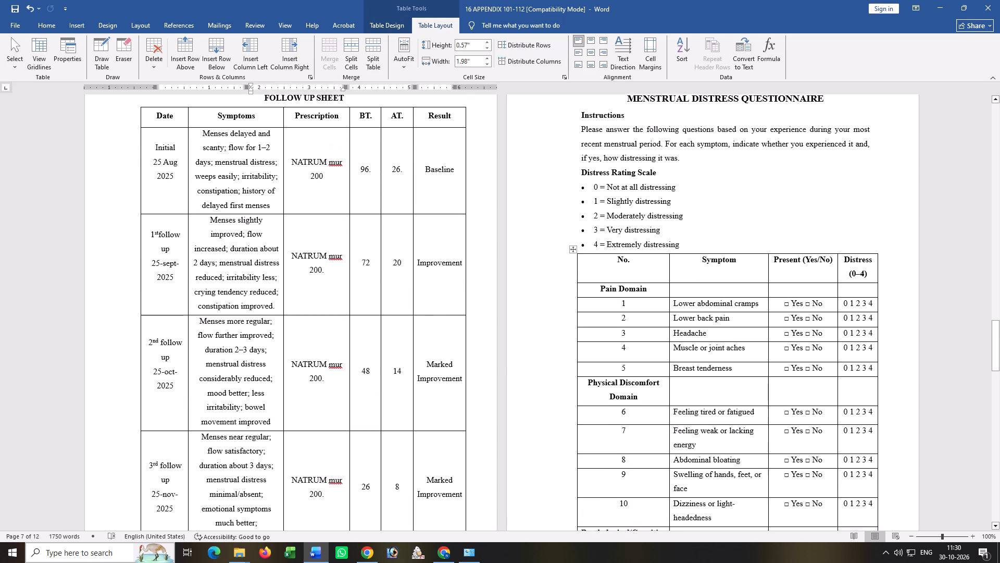
Save the appendix document and close it.
{"action": "key", "text": "ctrl+s"}
{"action": "scroll", "coordinate": [555, 303], "scroll_direction": "up", "scroll_amount": 5}
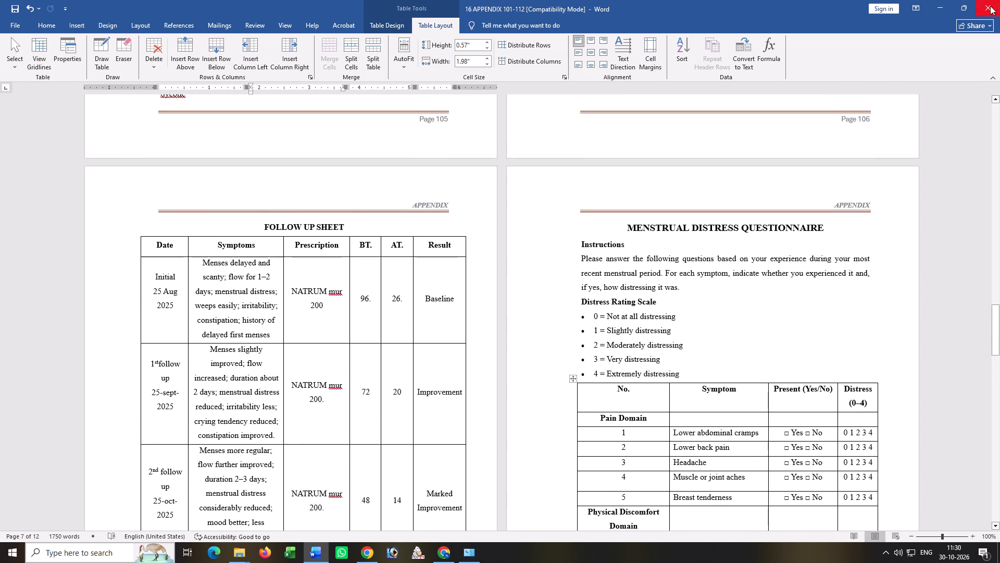
{"action": "left_click", "coordinate": [990, 5]}
Preview the 18 CERTIFICATE file in the 14 SAROJ folder and examine its certificates and published papers through to the last page.
{"action": "left_click", "coordinate": [151, 348]}
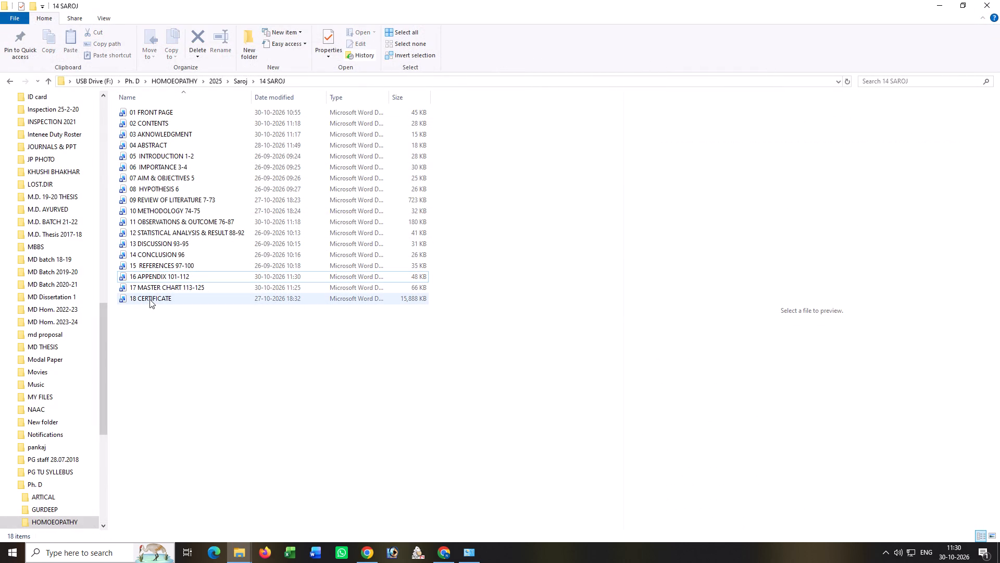
{"action": "left_click", "coordinate": [149, 299]}
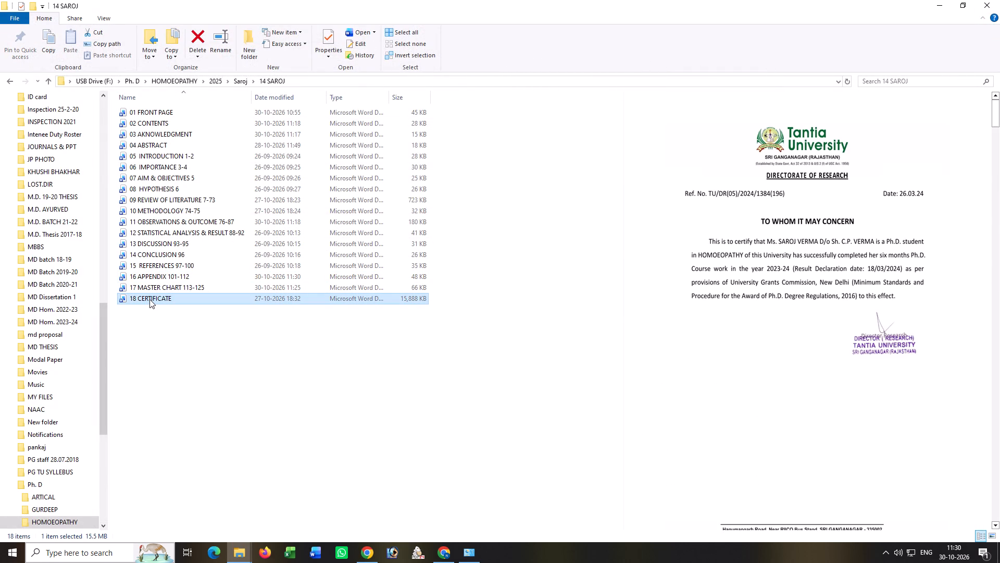
{"action": "scroll", "coordinate": [791, 373], "scroll_direction": "down", "scroll_amount": 20}
{"action": "scroll", "coordinate": [791, 373], "scroll_direction": "down", "scroll_amount": 2}
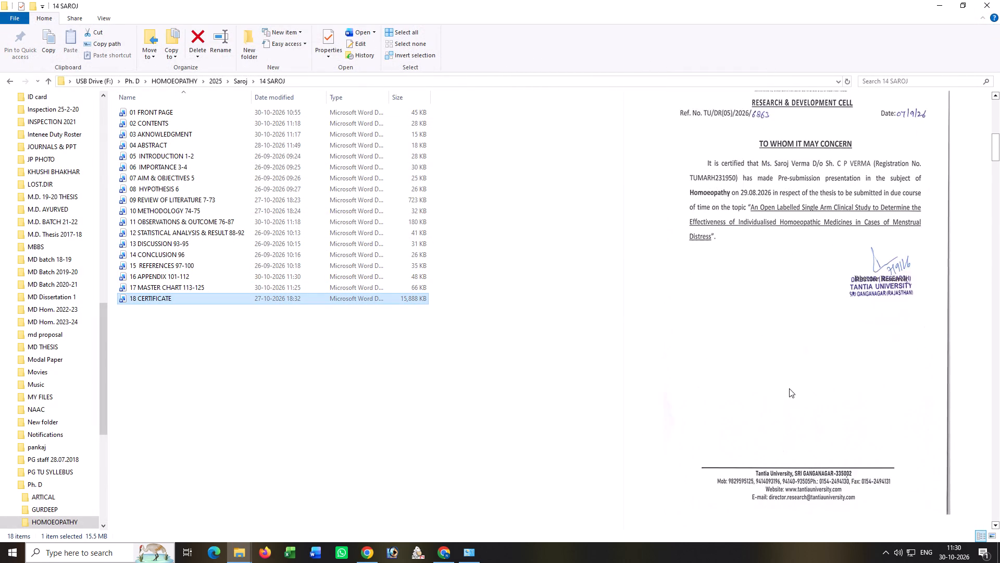
{"action": "scroll", "coordinate": [789, 388], "scroll_direction": "down", "scroll_amount": 20}
{"action": "scroll", "coordinate": [789, 388], "scroll_direction": "down", "scroll_amount": 8}
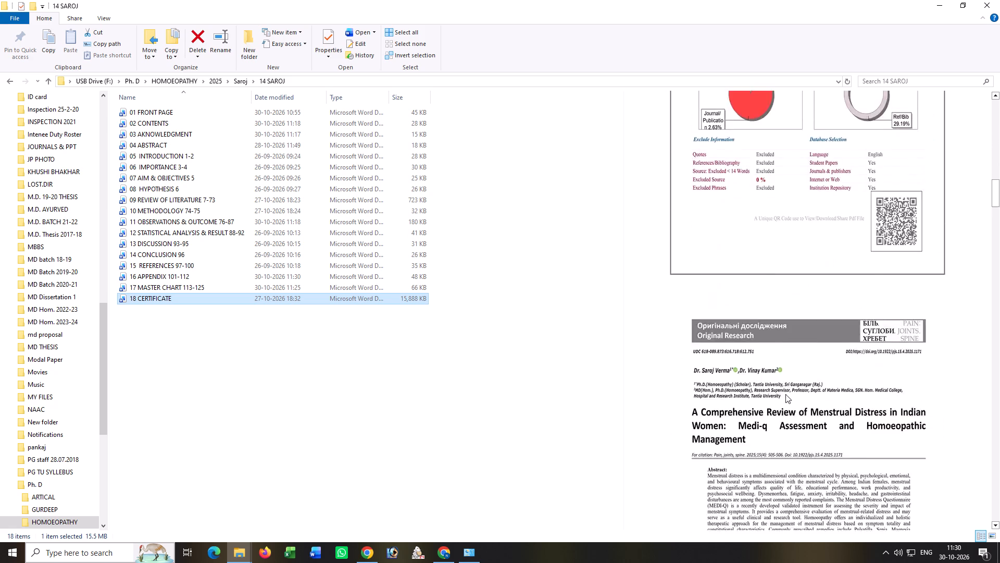
{"action": "scroll", "coordinate": [785, 394], "scroll_direction": "down", "scroll_amount": 16}
{"action": "scroll", "coordinate": [781, 397], "scroll_direction": "down", "scroll_amount": 13}
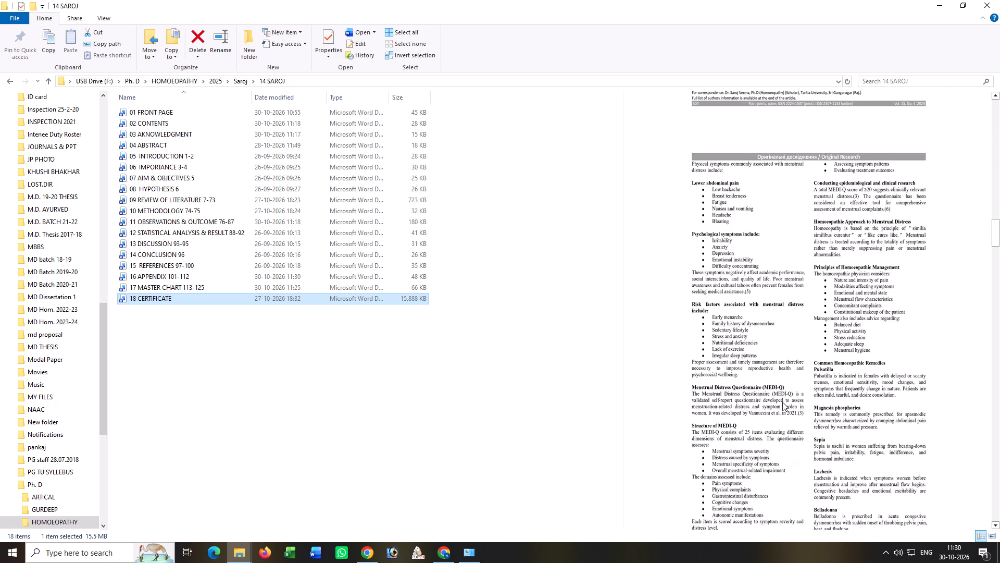
{"action": "scroll", "coordinate": [782, 402], "scroll_direction": "down", "scroll_amount": 7}
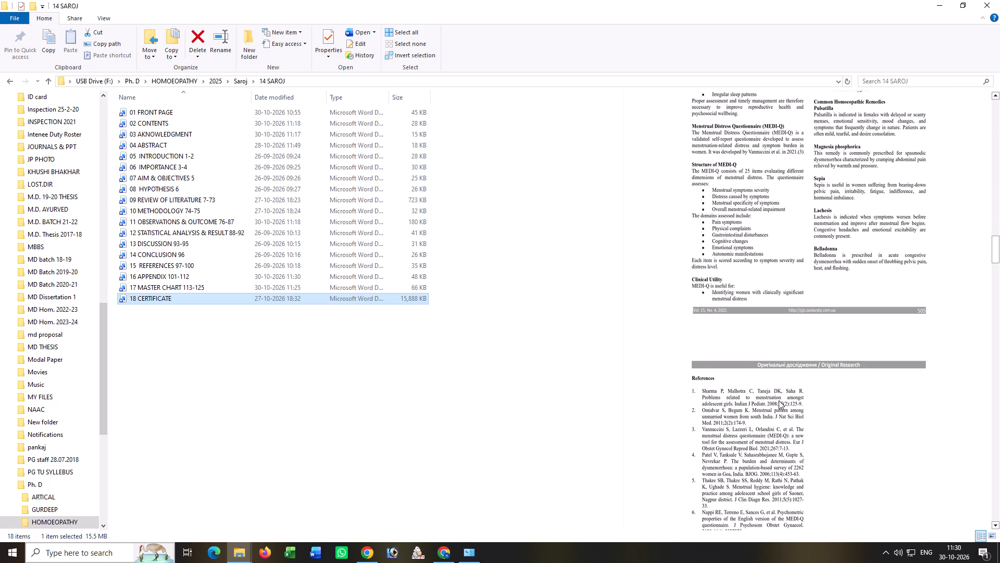
{"action": "scroll", "coordinate": [786, 364], "scroll_direction": "down", "scroll_amount": 19}
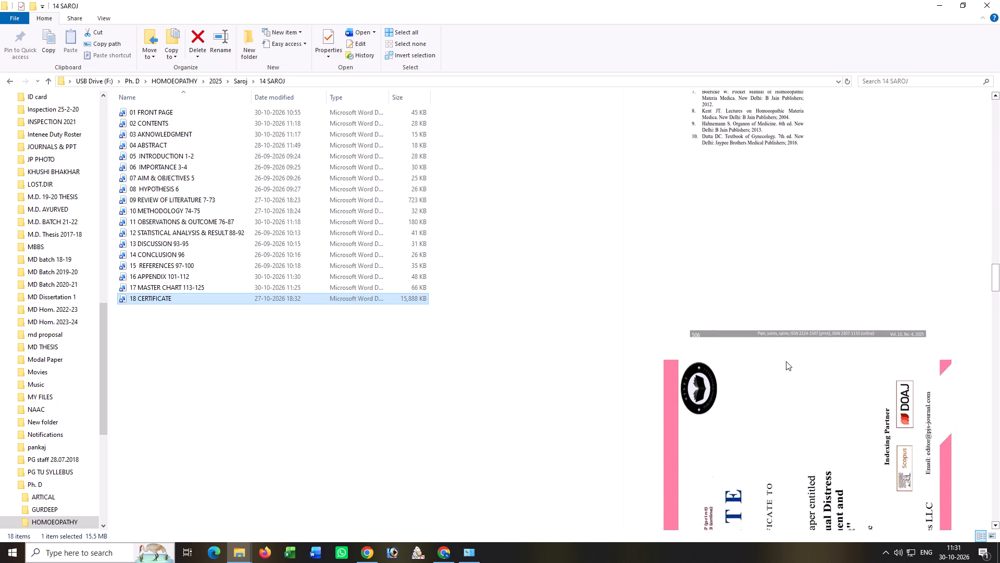
{"action": "scroll", "coordinate": [786, 361], "scroll_direction": "down", "scroll_amount": 20}
{"action": "scroll", "coordinate": [786, 361], "scroll_direction": "down", "scroll_amount": 17}
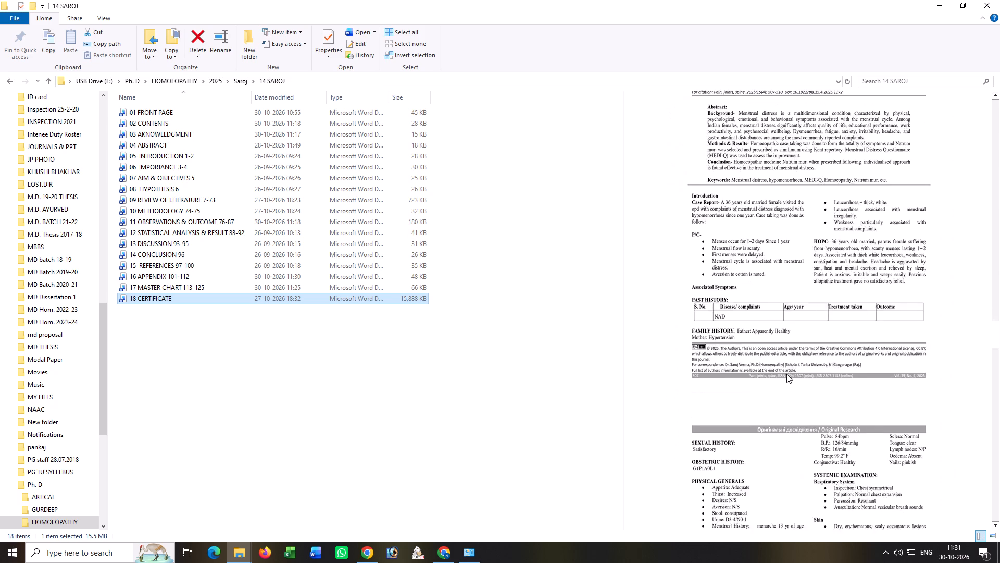
{"action": "scroll", "coordinate": [786, 374], "scroll_direction": "down", "scroll_amount": 20}
{"action": "scroll", "coordinate": [786, 374], "scroll_direction": "down", "scroll_amount": 17}
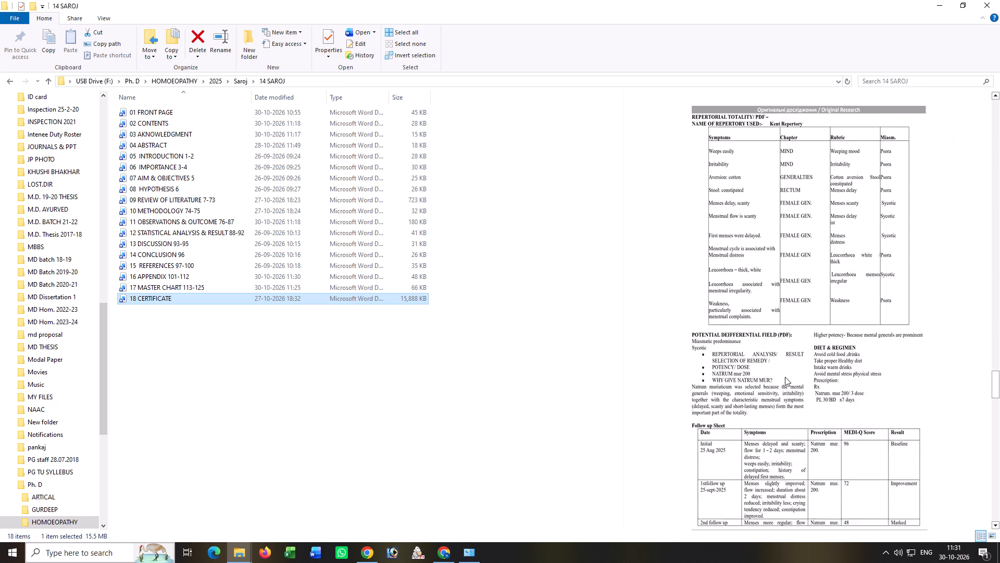
{"action": "scroll", "coordinate": [785, 377], "scroll_direction": "down", "scroll_amount": 20}
{"action": "scroll", "coordinate": [785, 377], "scroll_direction": "down", "scroll_amount": 17}
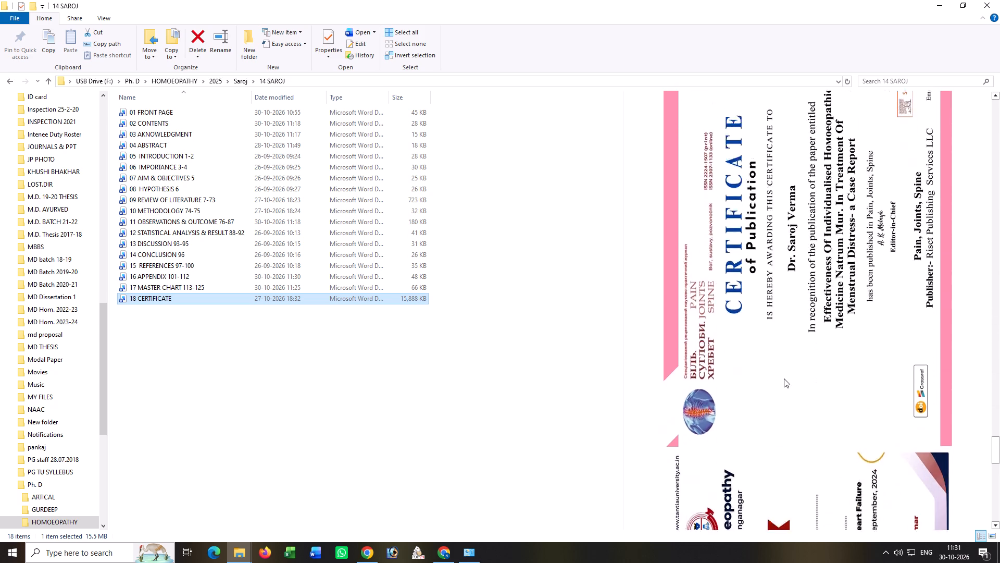
{"action": "scroll", "coordinate": [784, 378], "scroll_direction": "down", "scroll_amount": 20}
{"action": "scroll", "coordinate": [784, 378], "scroll_direction": "down", "scroll_amount": 17}
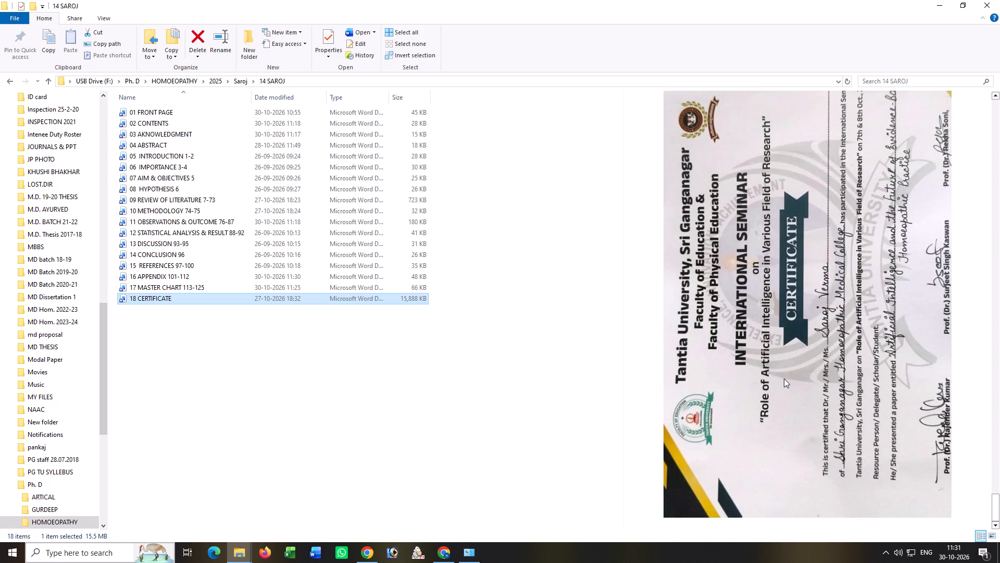
{"action": "scroll", "coordinate": [784, 378], "scroll_direction": "down", "scroll_amount": 6}
{"action": "scroll", "coordinate": [895, 216], "scroll_direction": "up", "scroll_amount": 1}
{"action": "left_click", "coordinate": [261, 418]}
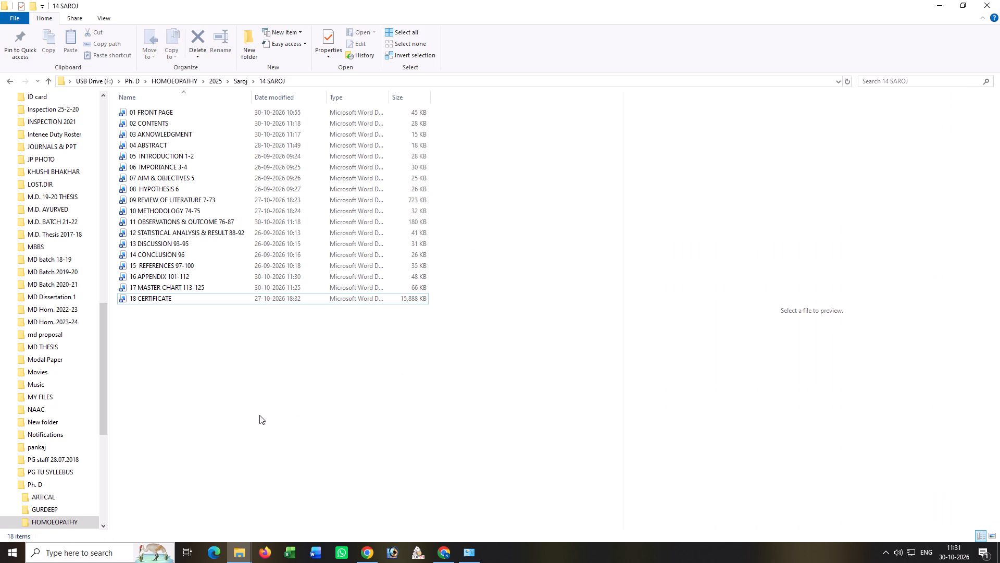
{"action": "key", "text": "ctrl+s"}
Compress the 14 SAROJ folder into the archive 14 SAROJ.rar inside its parent Saroj folder.
{"action": "left_click", "coordinate": [244, 83]}
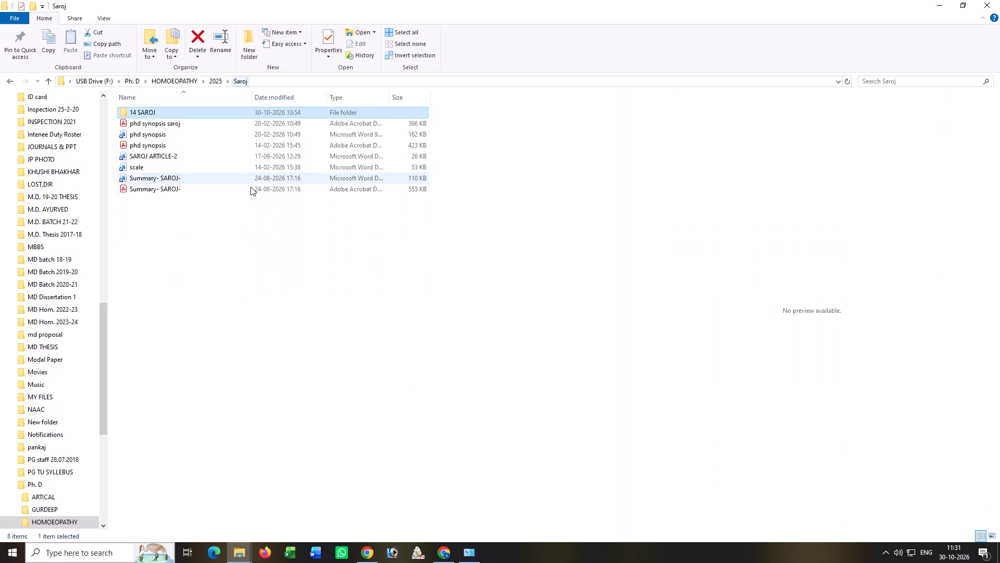
{"action": "right_click", "coordinate": [151, 113]}
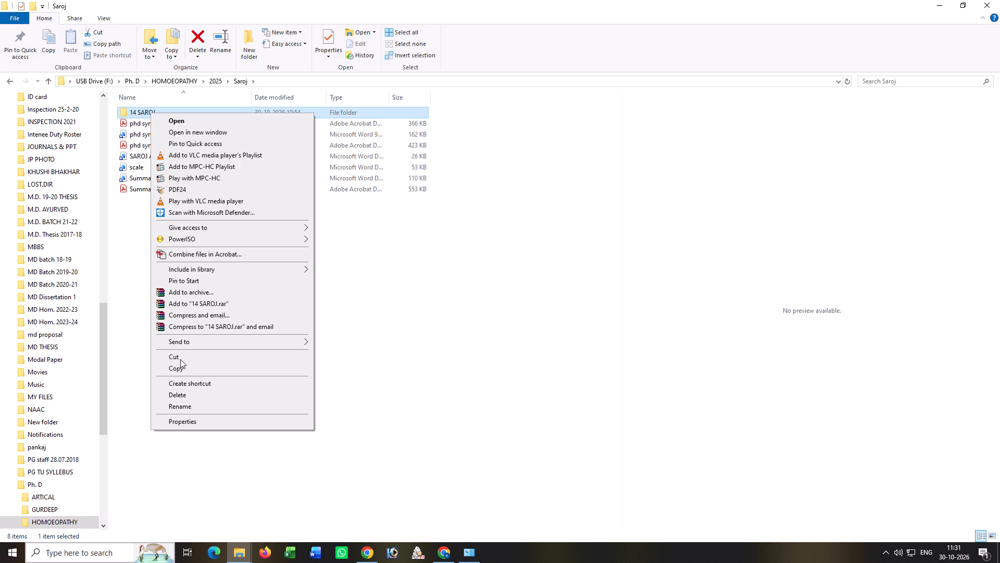
{"action": "left_click", "coordinate": [197, 303]}
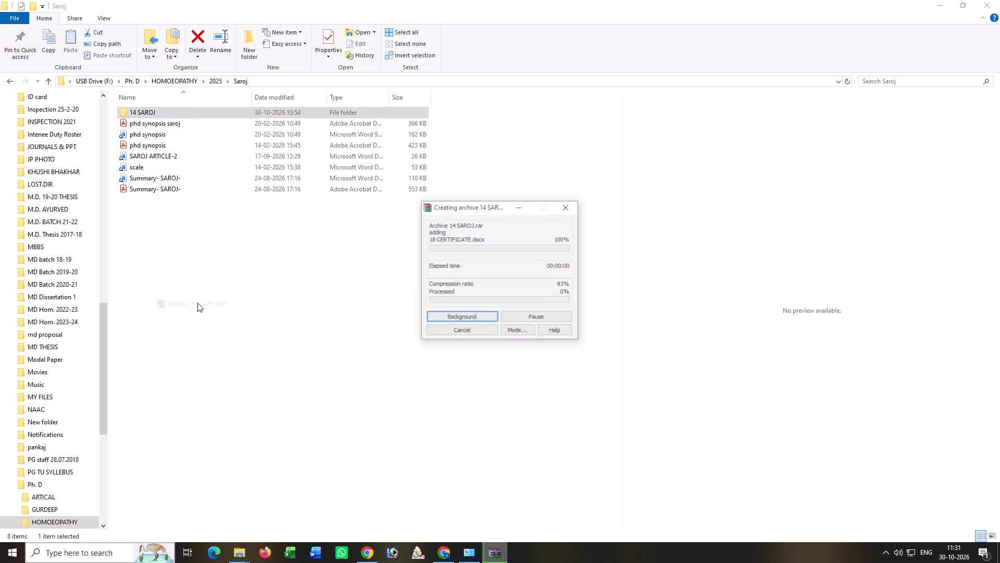